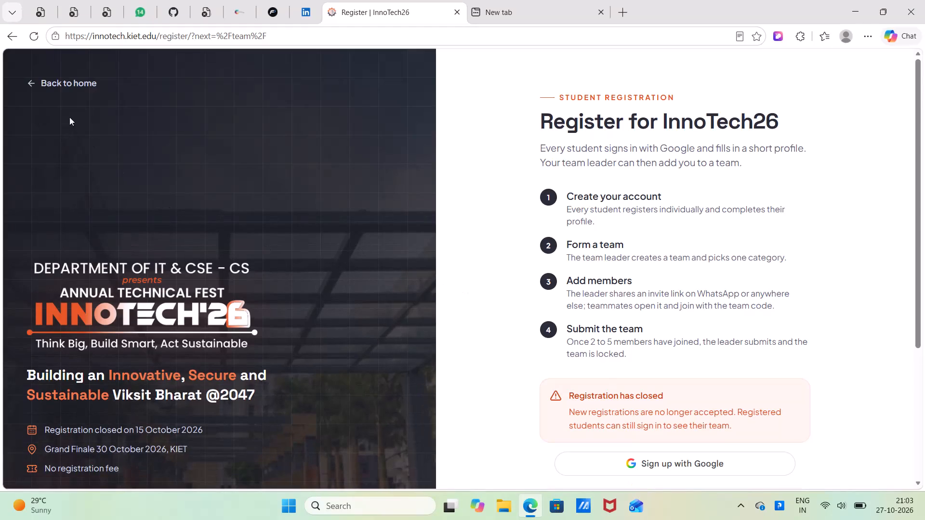
Return from the student registration page to the InnoTech26 home page.
click(36, 81)
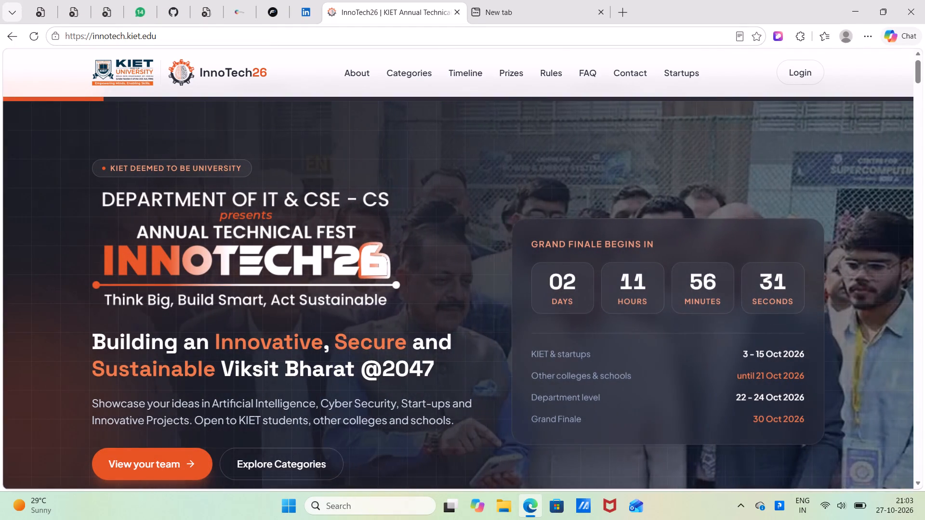
Examine the home page's opening section, including the event introduction, Grand Finale countdown, schedule dates and co-sponsors.
scroll(386, 335, down, 1)
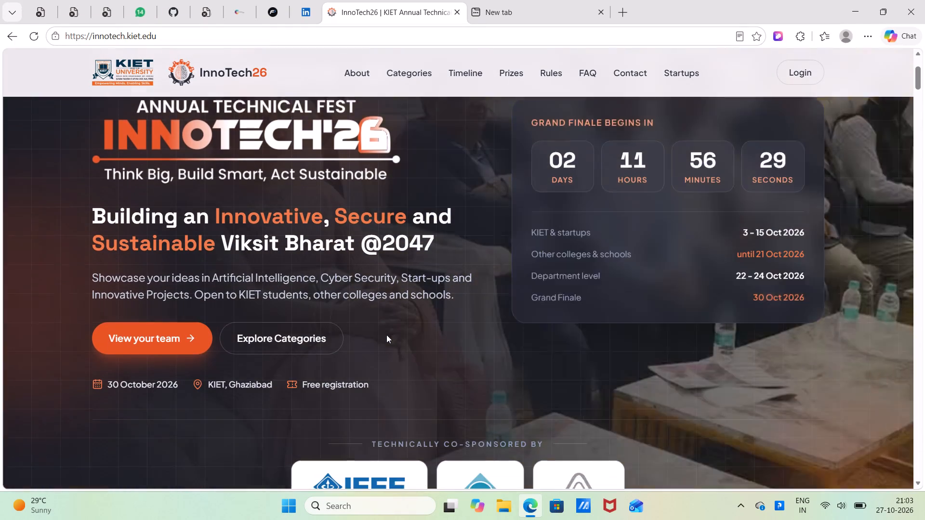
scroll(386, 335, down, 1)
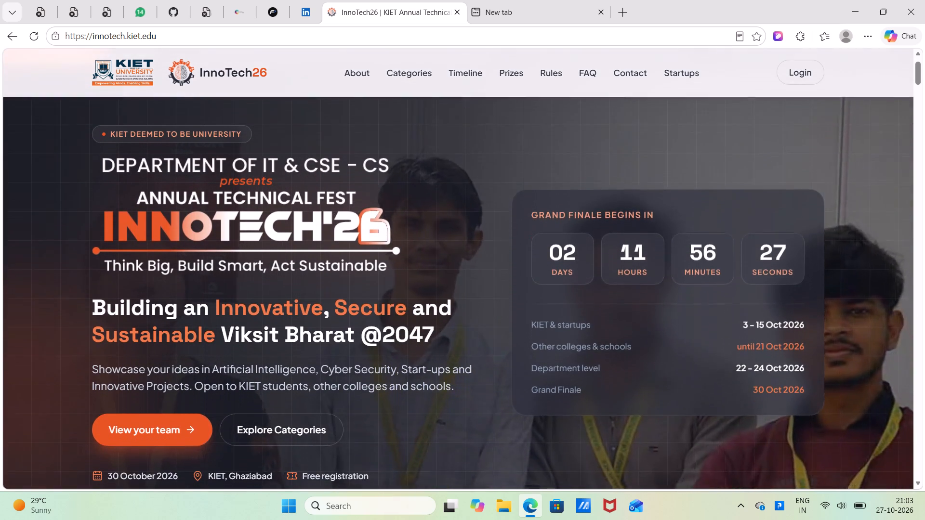
scroll(386, 335, down, 1)
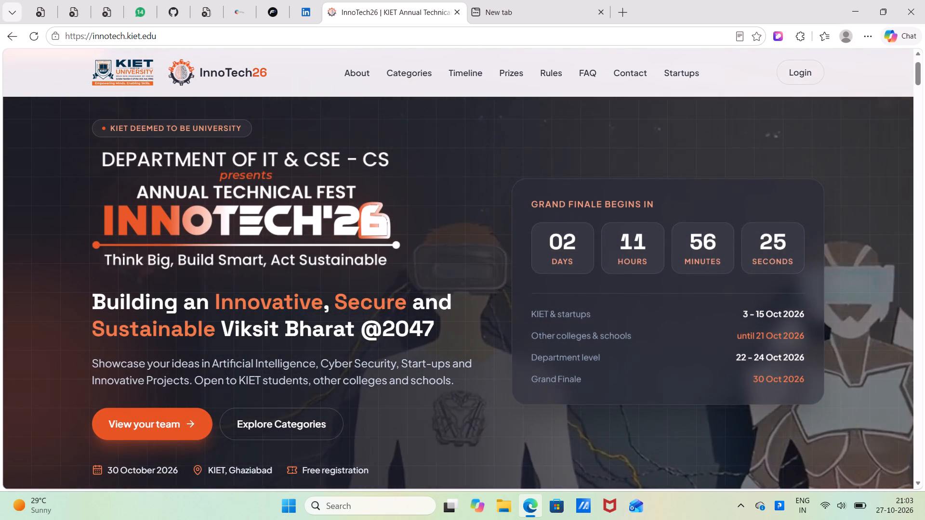
scroll(386, 335, up, 3)
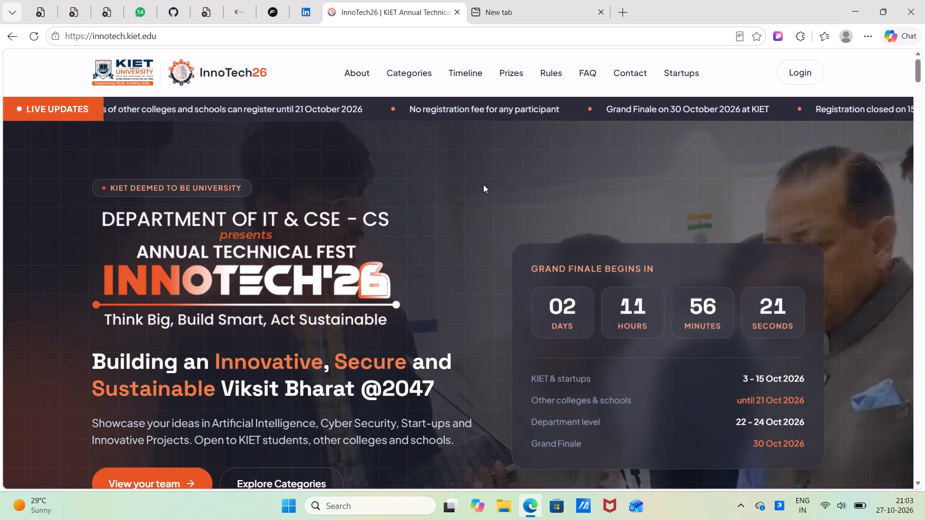
scroll(487, 183, down, 1)
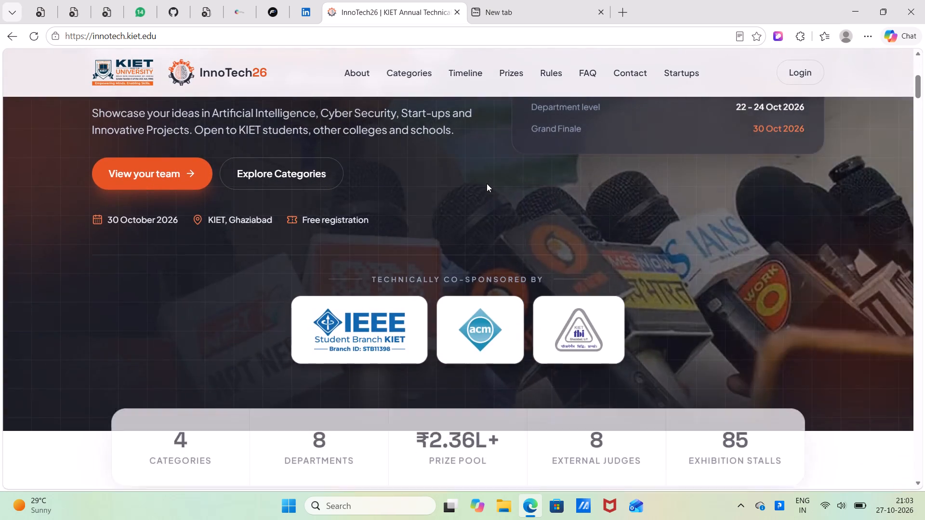
scroll(487, 183, down, 2)
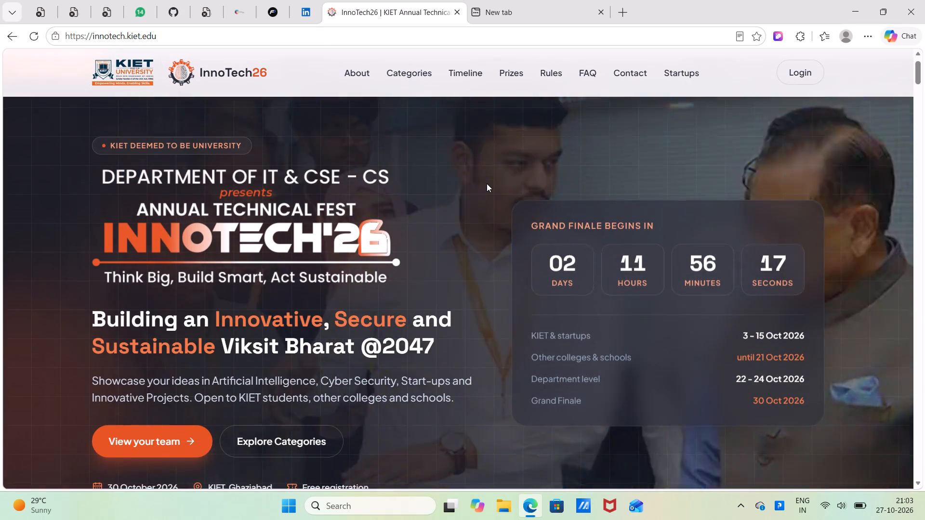
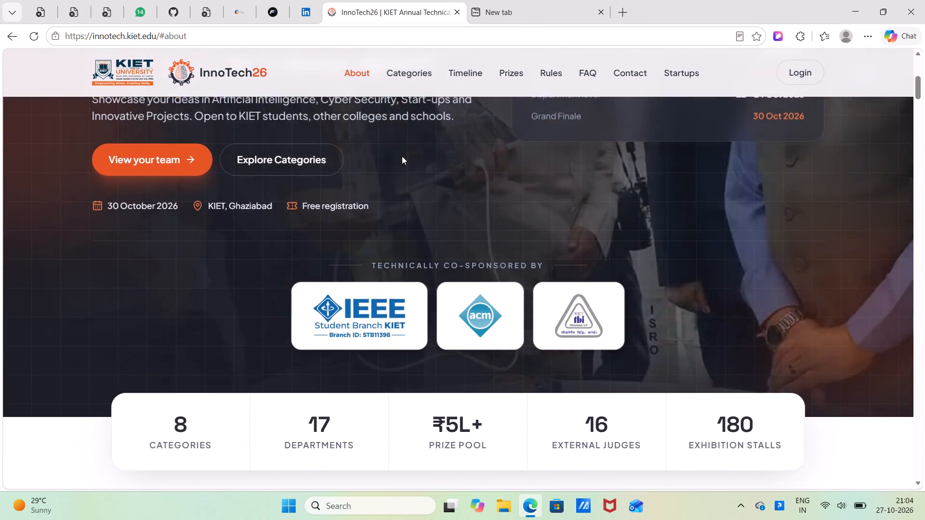
Review the home page's key event figures and revisit the opening section with the Grand Finale countdown and schedule.
scroll(402, 156, down, 4)
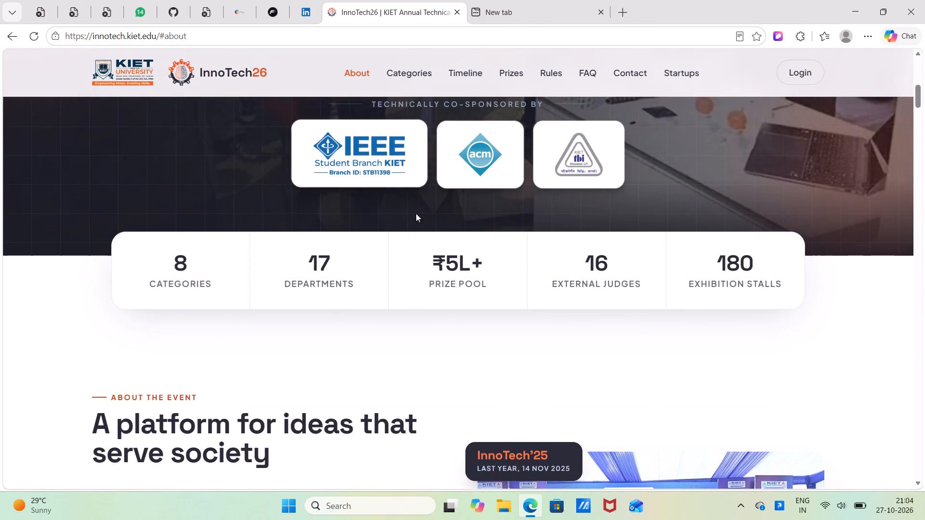
scroll(464, 208, up, 7)
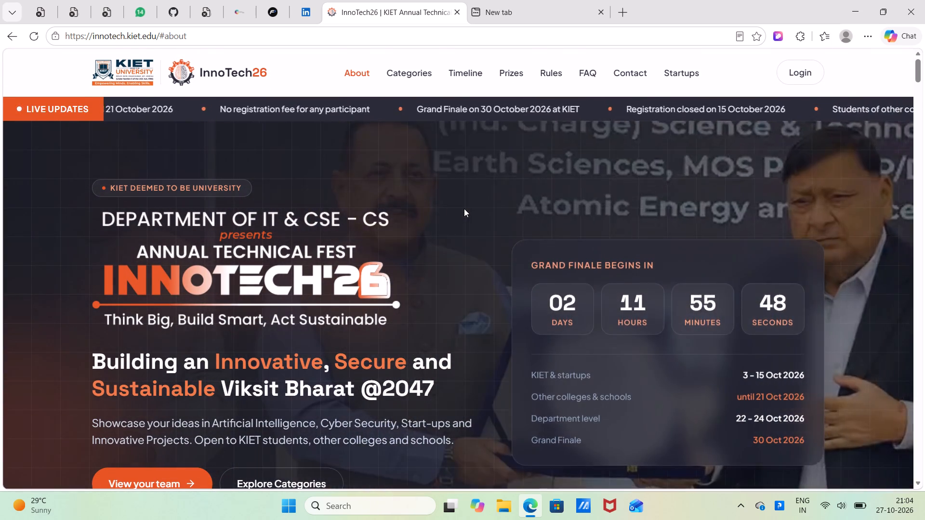
scroll(464, 208, down, 1)
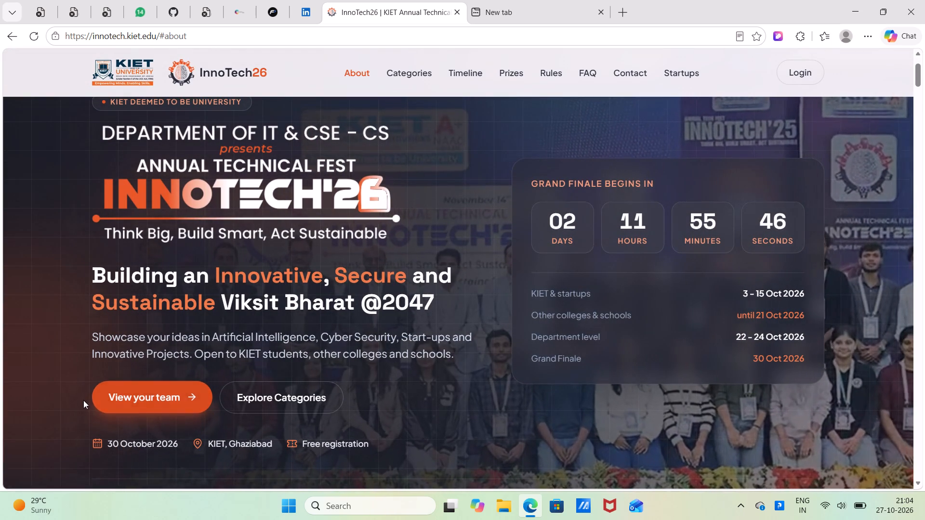
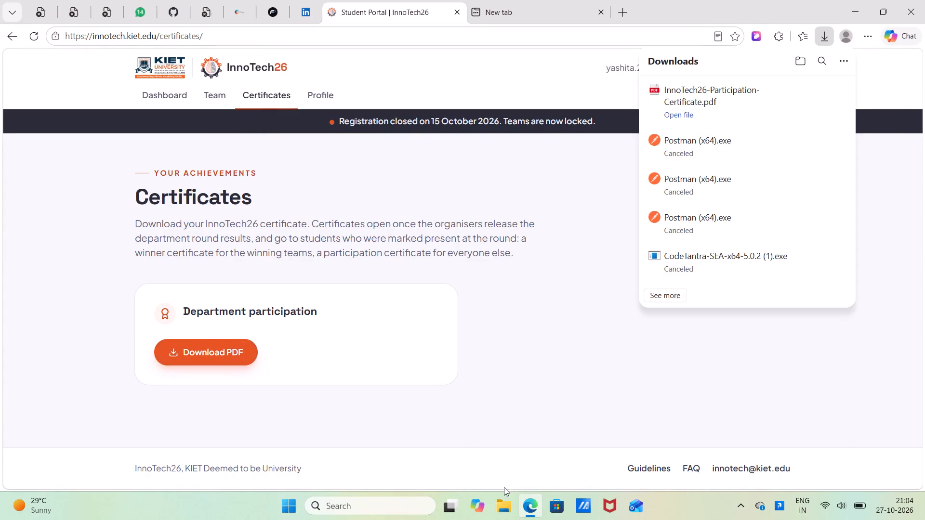
Switch to File Explorer and open the Downloads folder to locate the InnoTech26 participation certificate PDF.
click(502, 507)
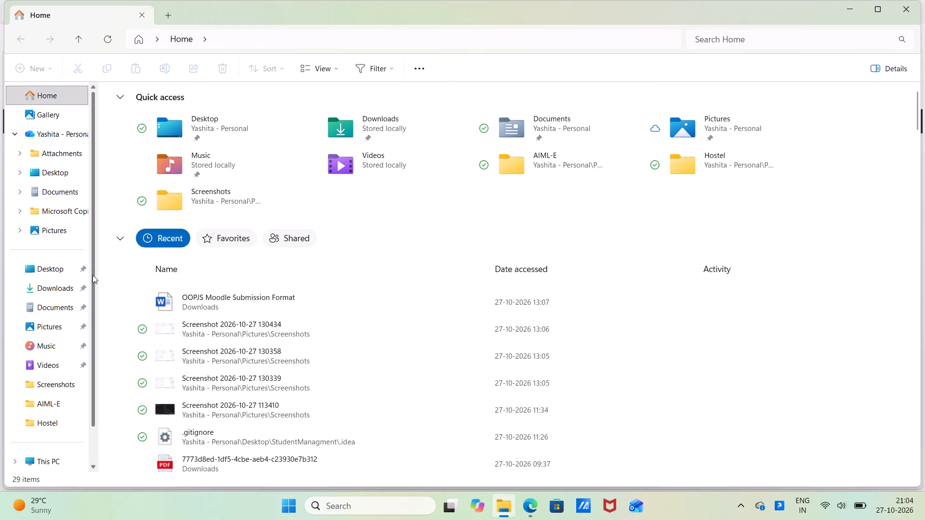
click(50, 288)
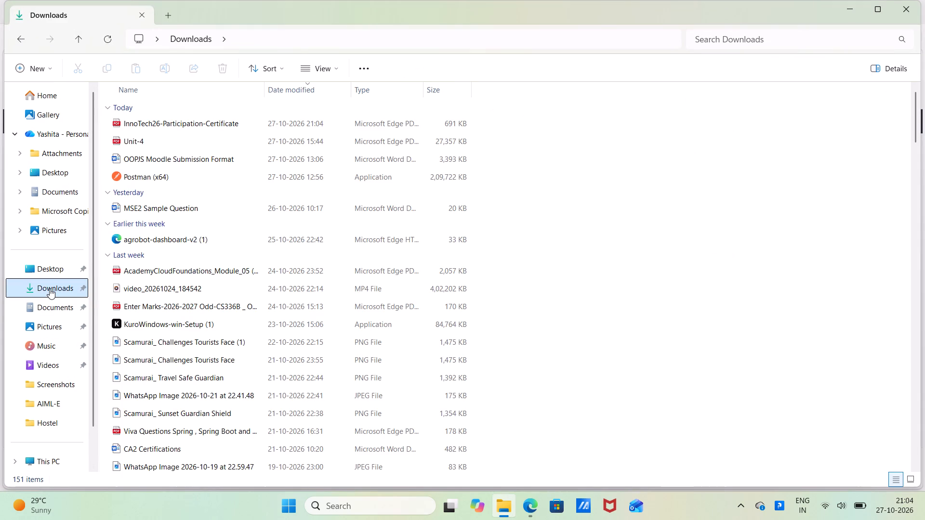
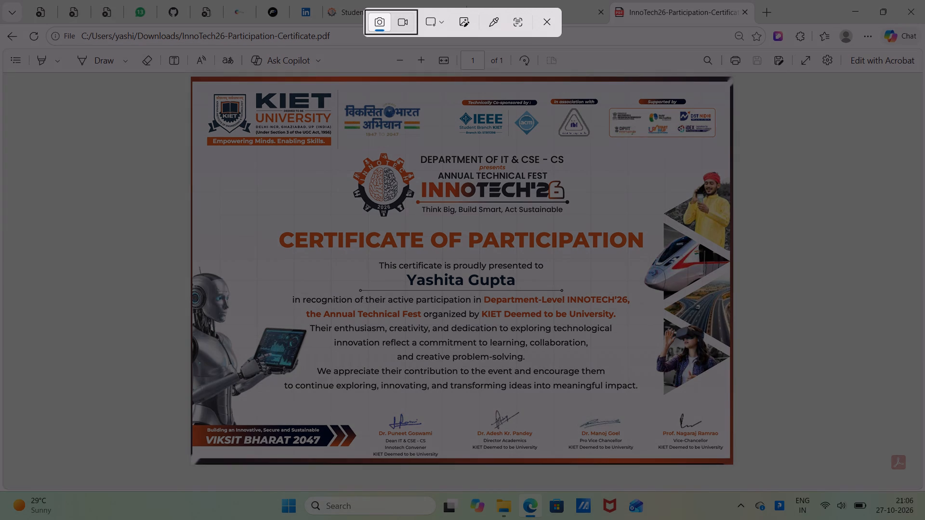
Capture a rectangular screenshot of the whole InnoTech'26 participation certificate shown in the PDF.
click(433, 27)
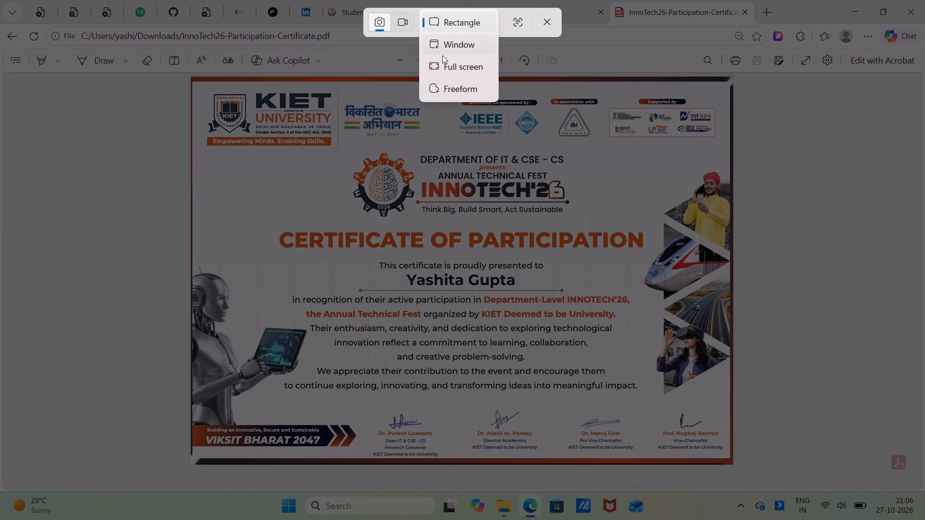
click(436, 18)
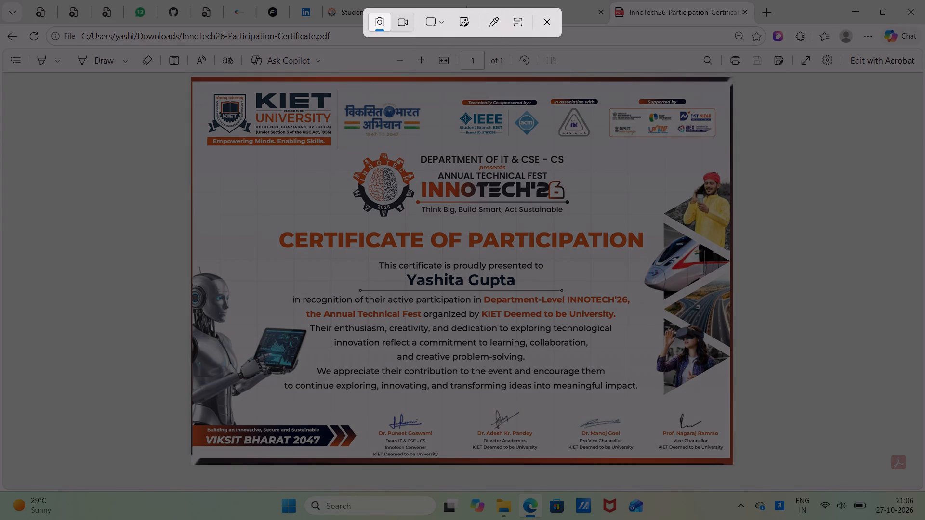
drag(192, 78, 734, 467)
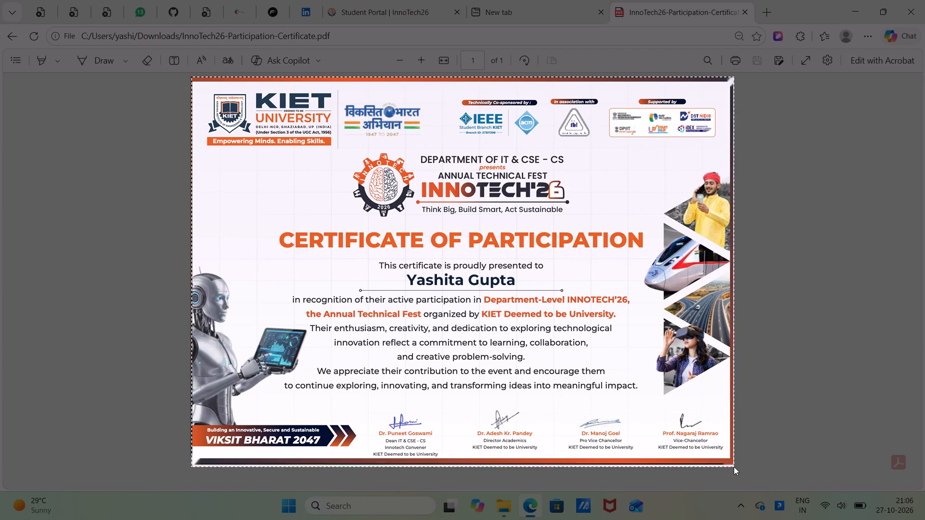
drag(734, 467, 734, 464)
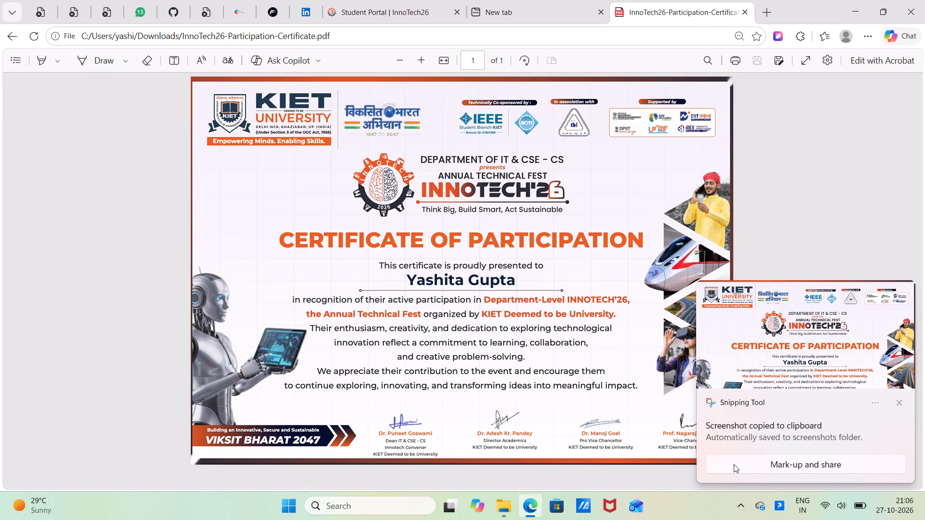
Close the participation certificate PDF and the InnoTech26 Student Portal page in the browser.
click(748, 11)
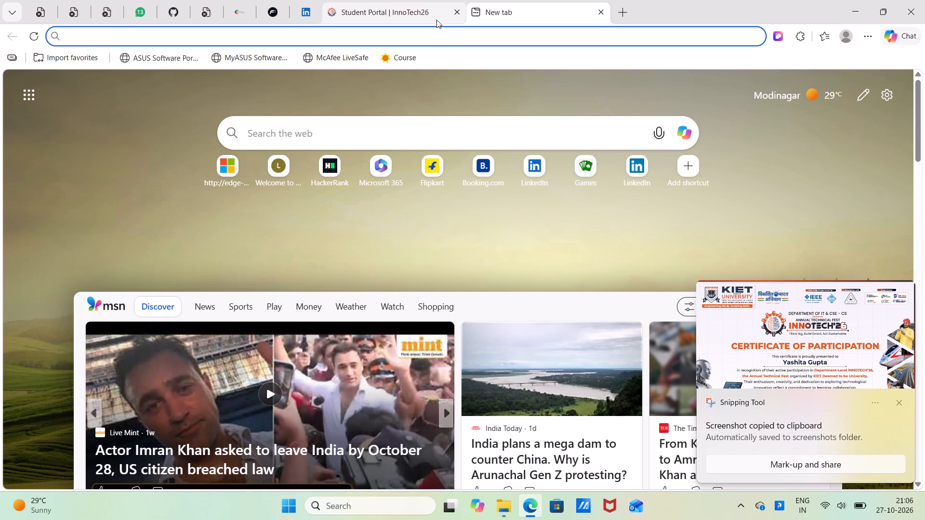
click(455, 10)
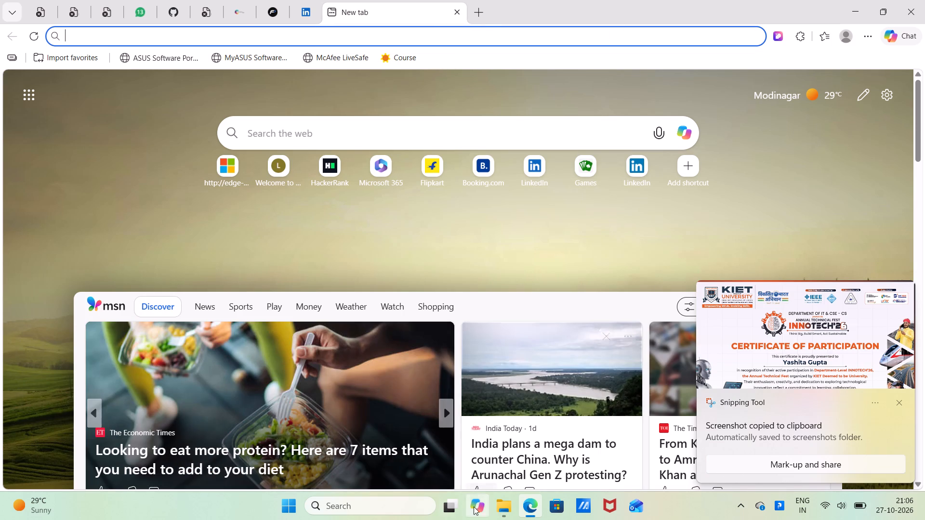
Search the computer for "word", open Word and create a blank document.
click(390, 505)
text(word)
click(347, 135)
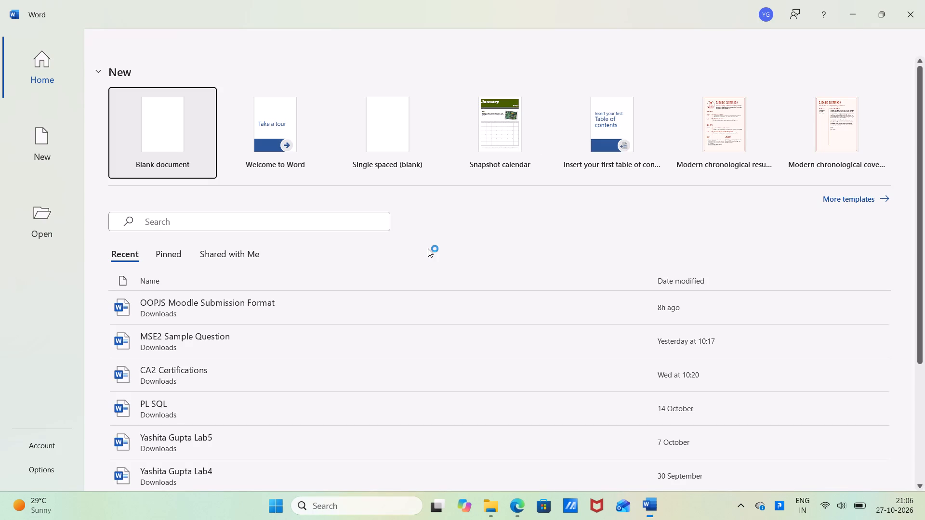
click(163, 132)
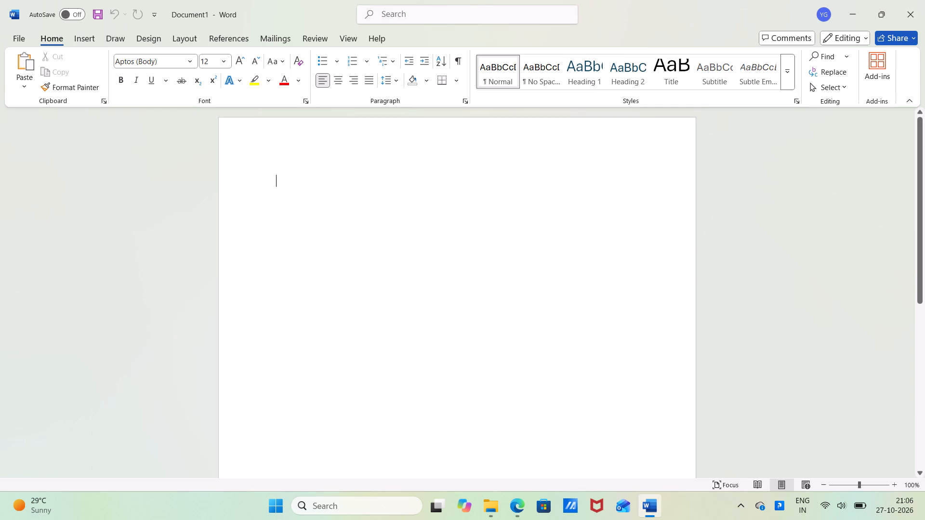
click(82, 45)
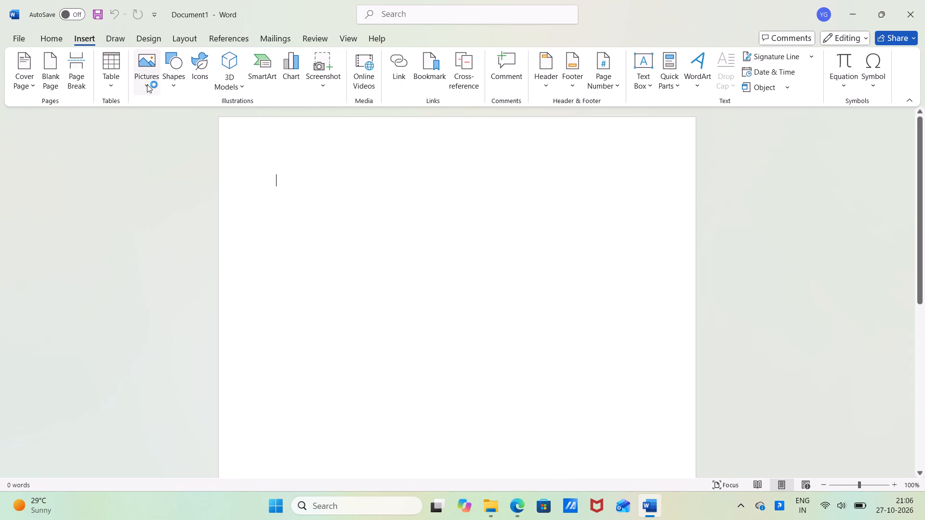
click(147, 84)
click(155, 121)
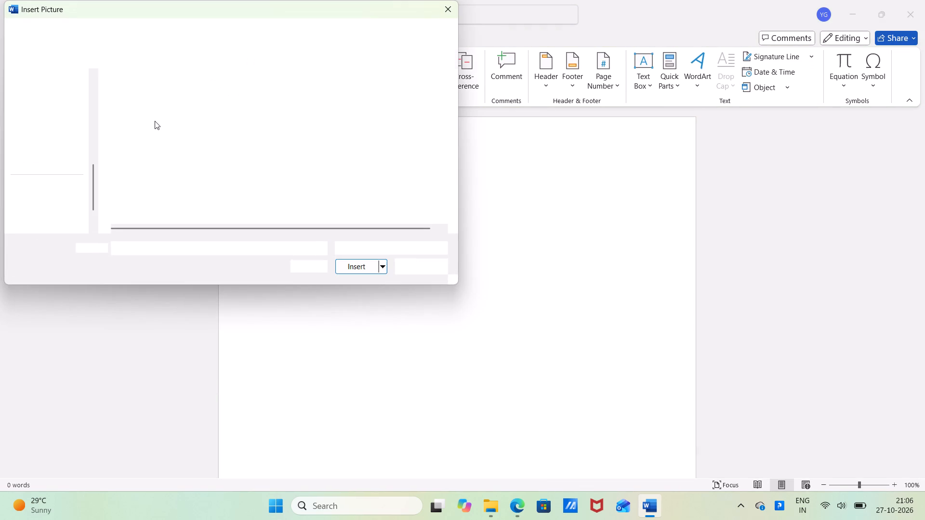
scroll(57, 152, up, 9)
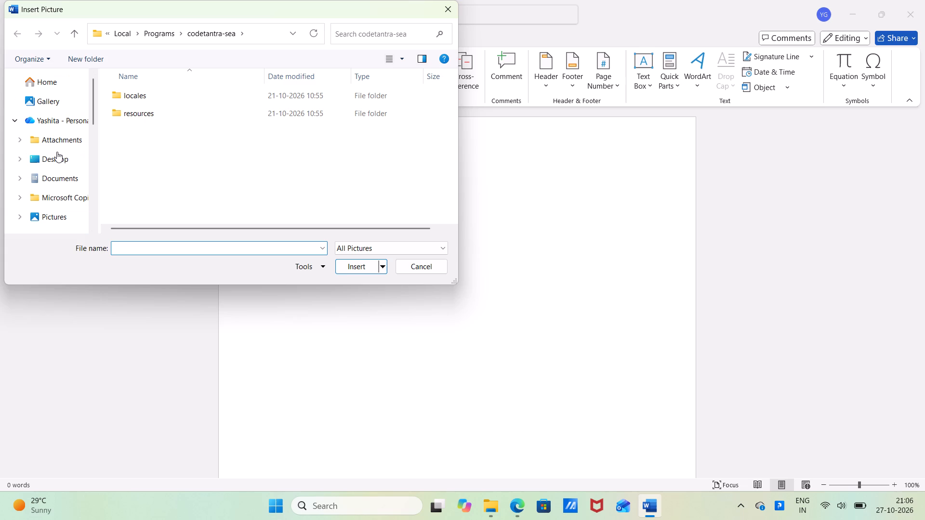
click(63, 224)
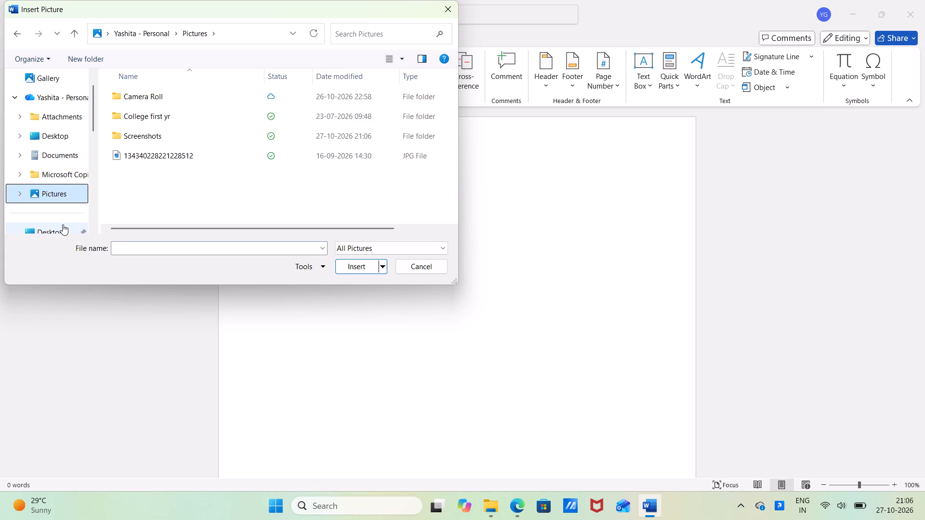
double_click(173, 138)
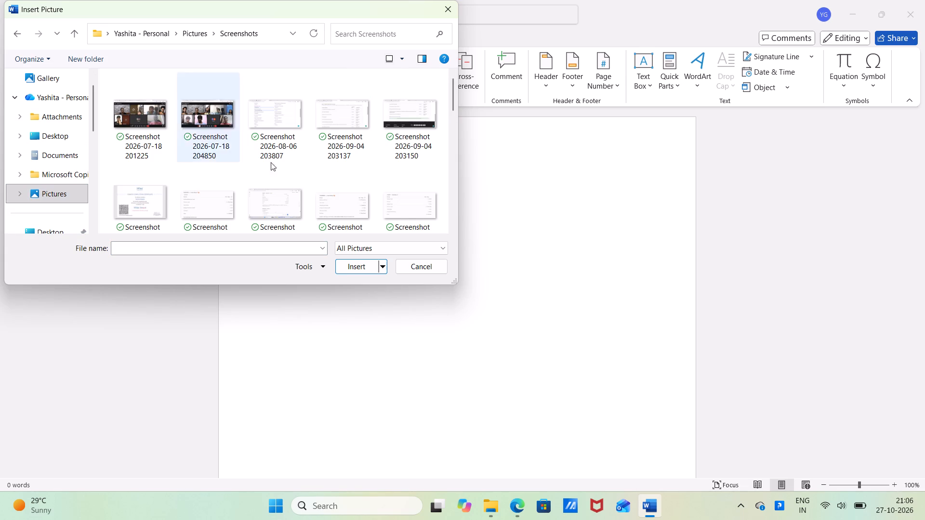
scroll(287, 163, down, 19)
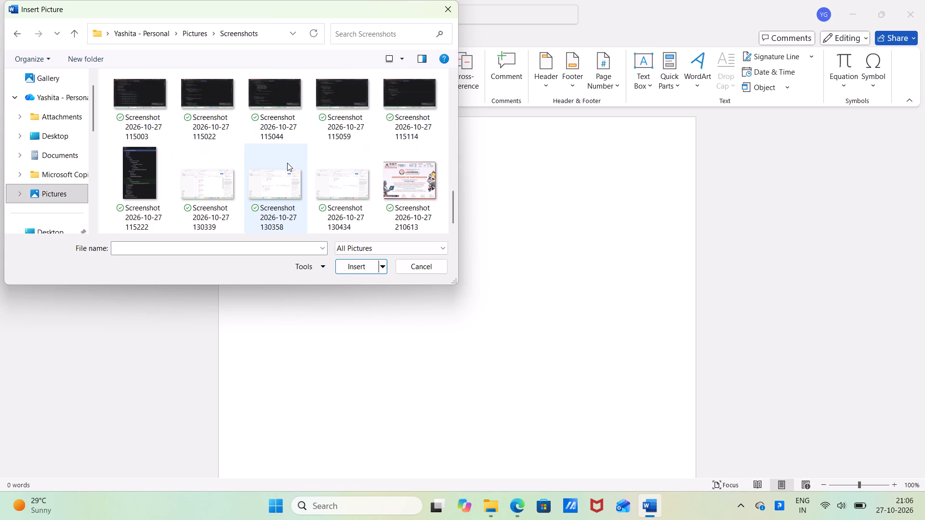
scroll(287, 163, up, 1)
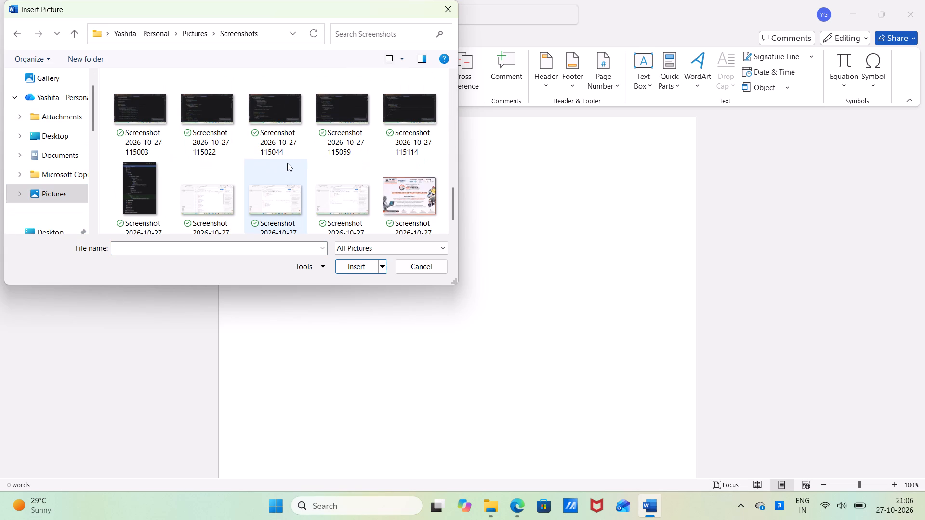
scroll(287, 163, up, 1)
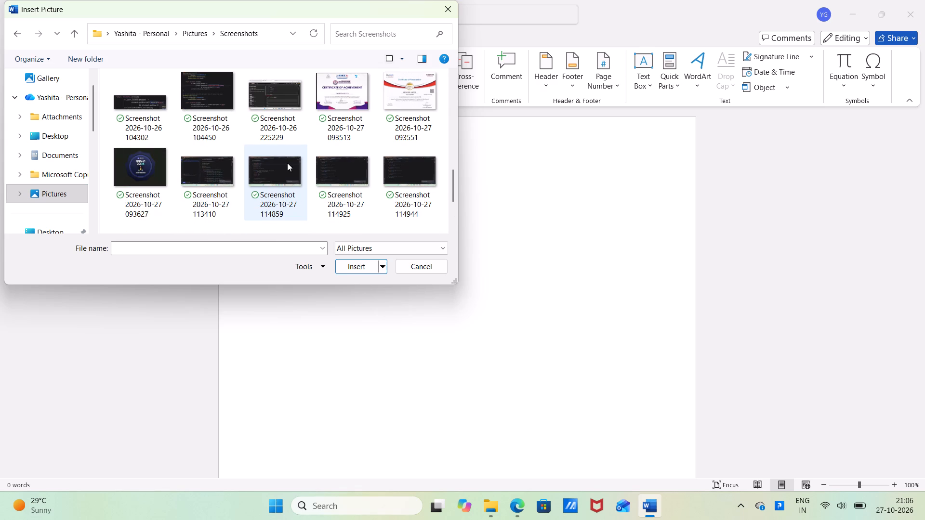
click(353, 104)
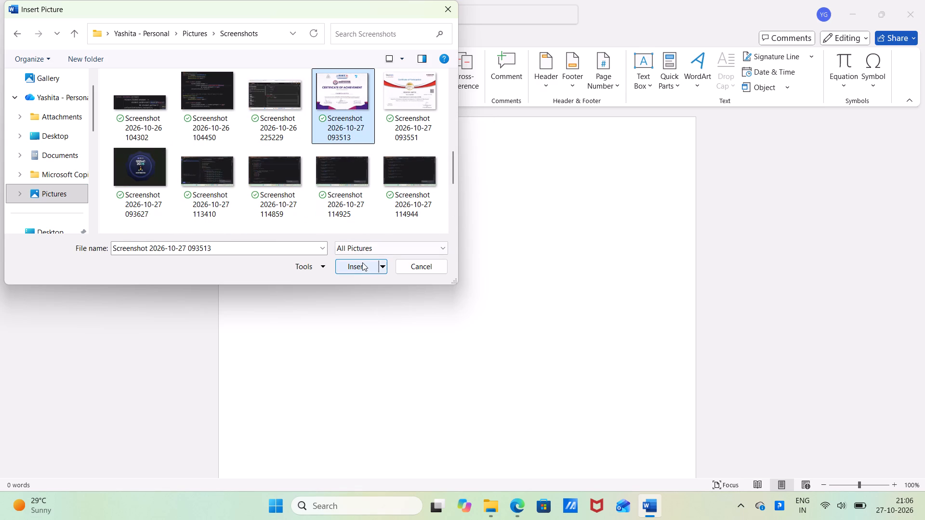
click(362, 262)
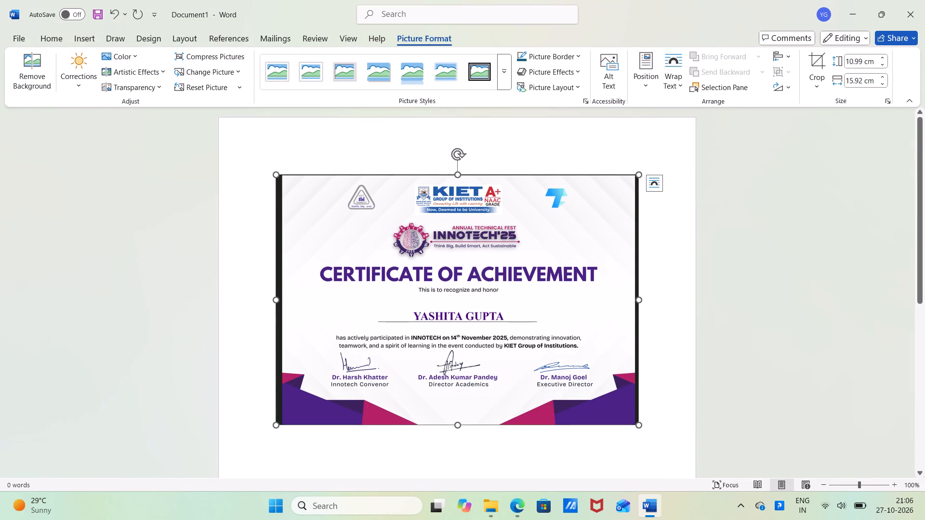
scroll(251, 292, down, 2)
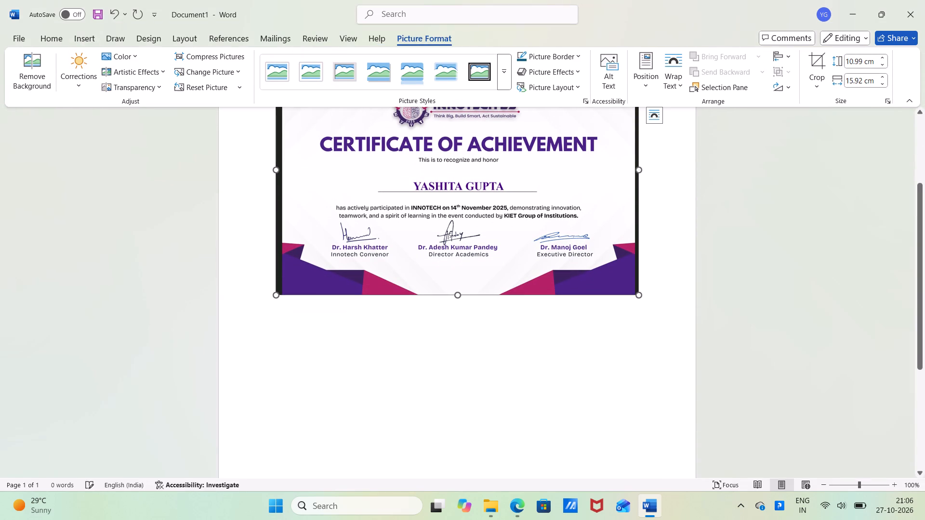
click(647, 281)
key(Return)
key(Return)
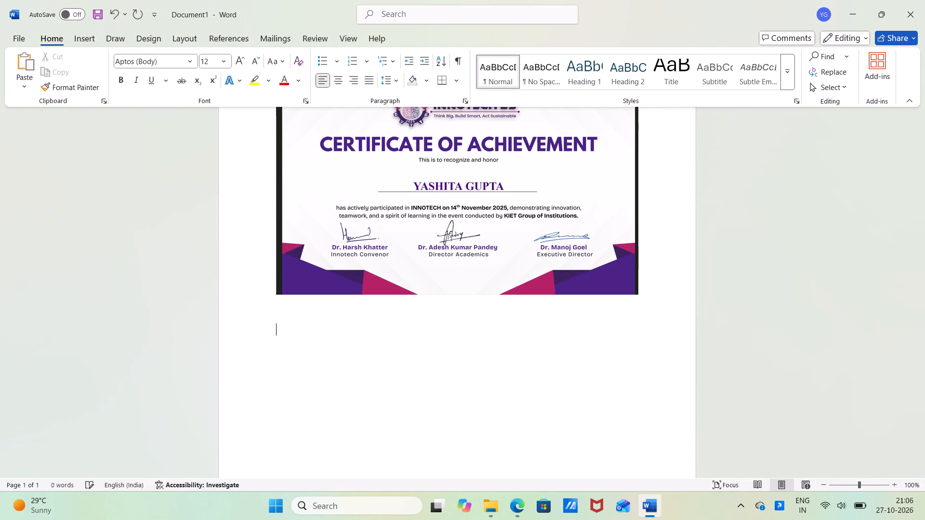
click(92, 39)
click(137, 86)
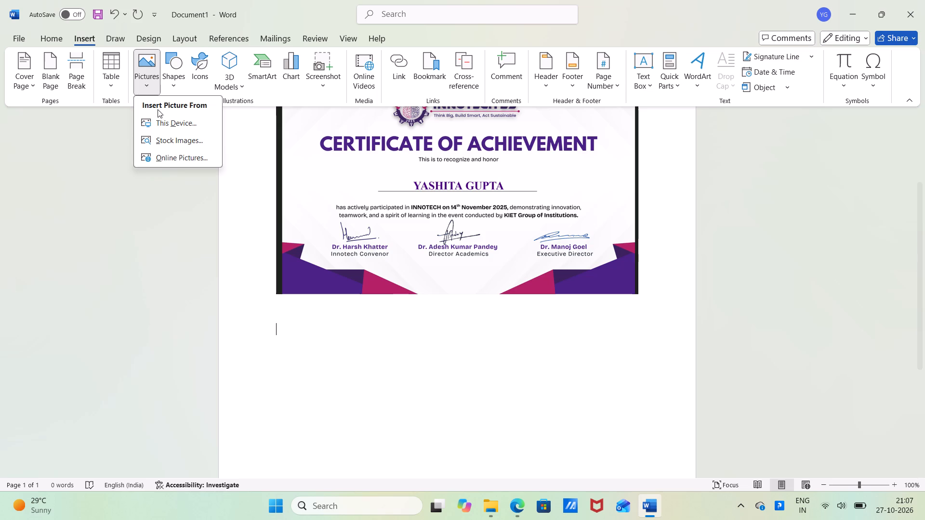
click(163, 116)
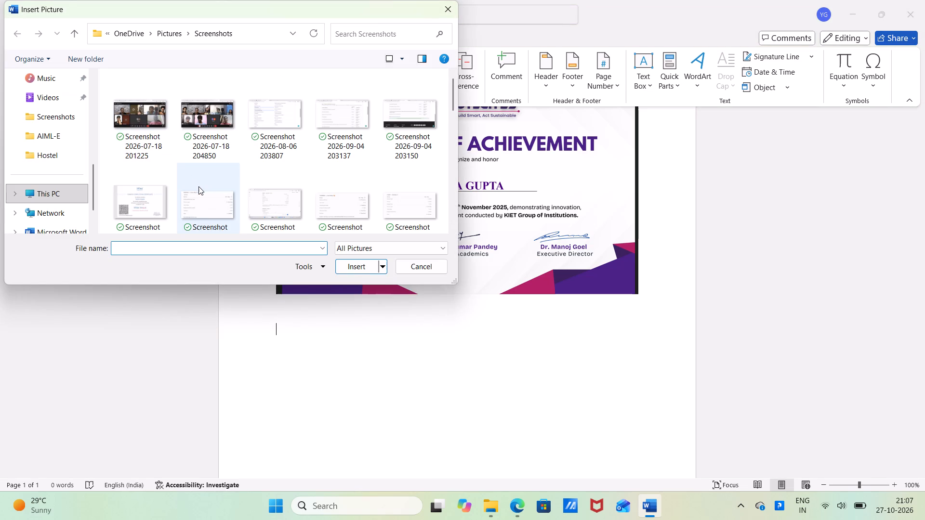
scroll(198, 186, down, 10)
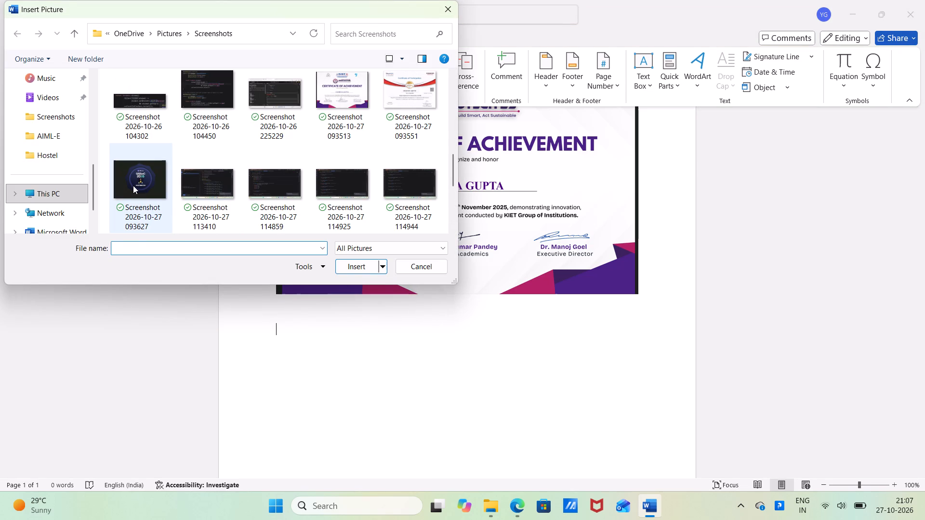
click(133, 185)
click(350, 268)
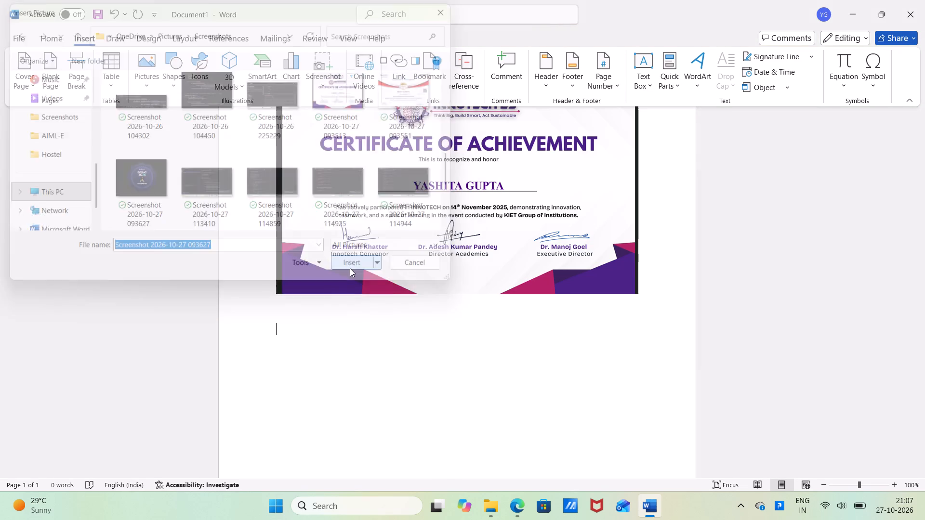
scroll(350, 268, down, 3)
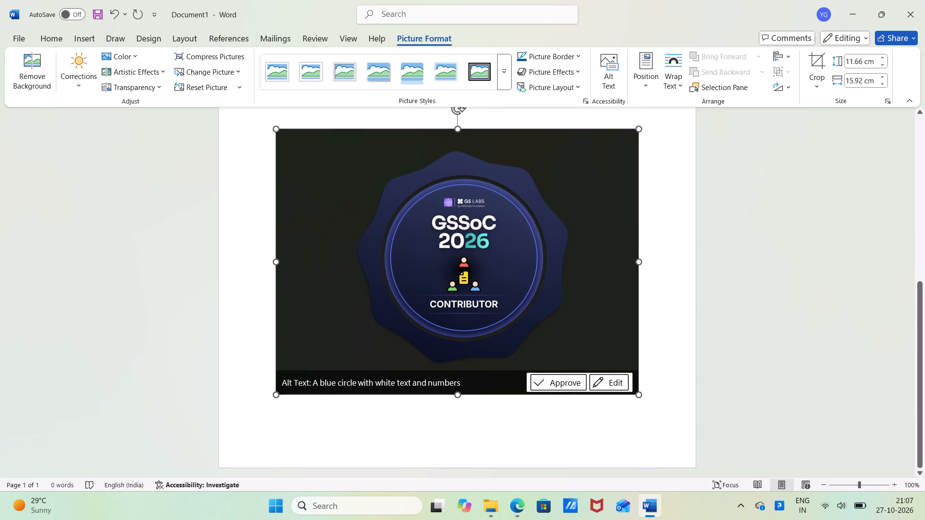
scroll(350, 268, down, 2)
click(663, 389)
key(Return)
key(Return)
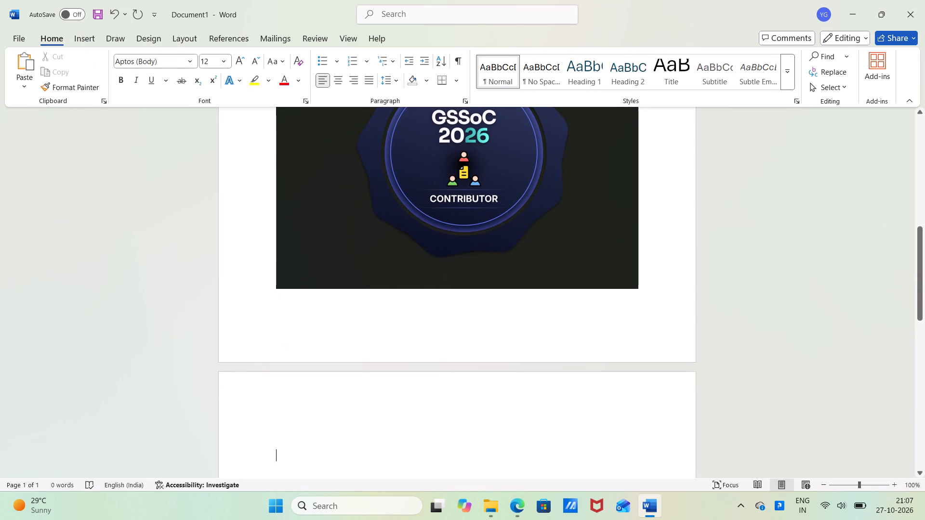
click(82, 32)
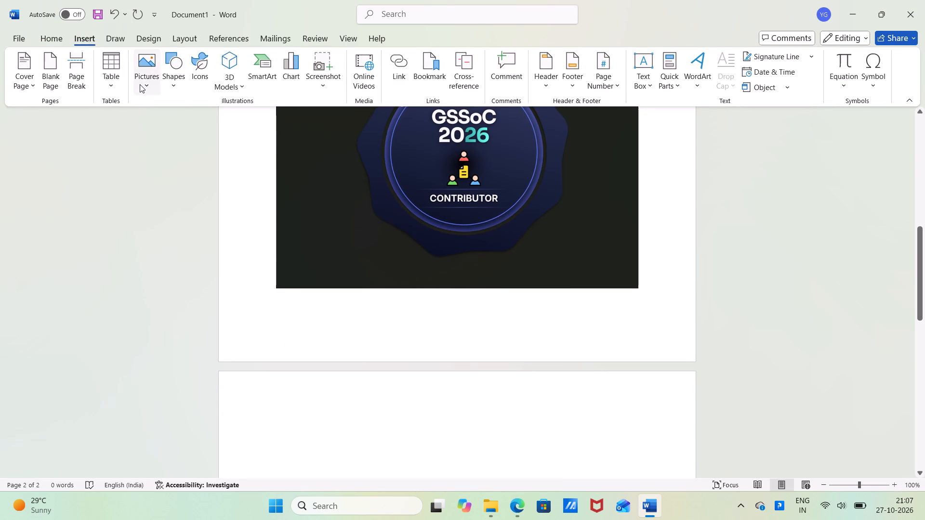
click(140, 84)
click(162, 117)
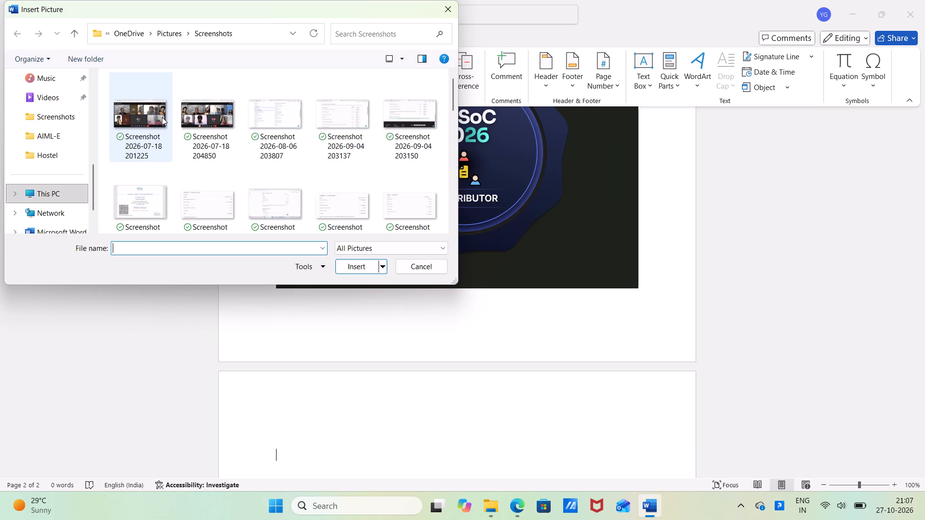
scroll(162, 117, down, 8)
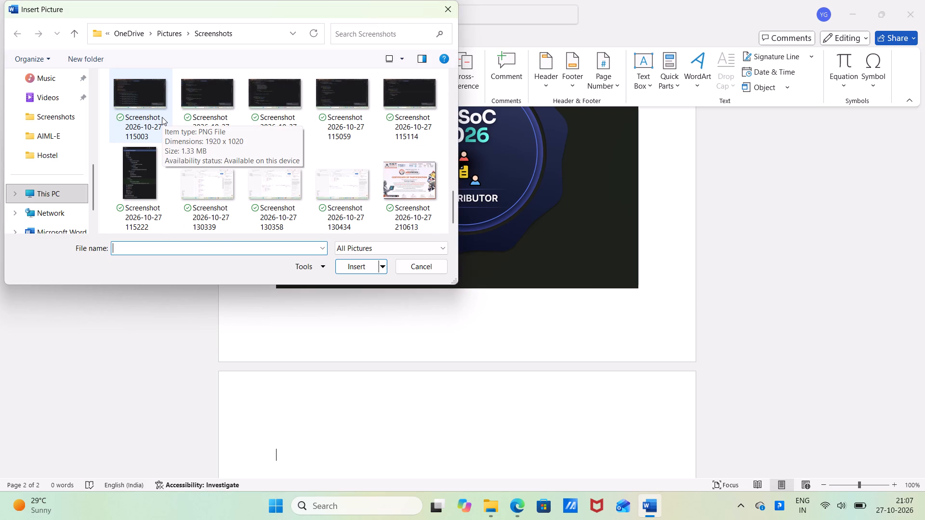
scroll(162, 117, down, 2)
click(412, 181)
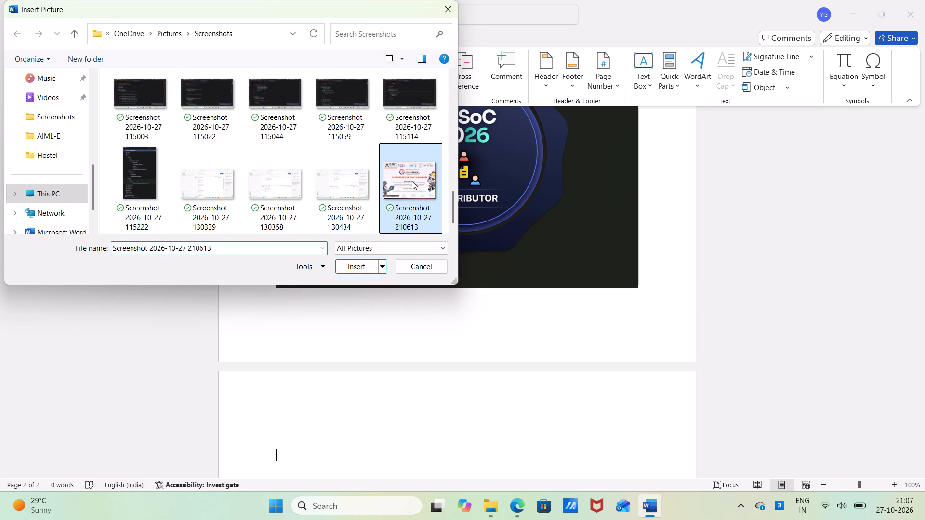
click(354, 267)
Add two line breaks after the InnoTech'26 participation certificate.
scroll(354, 267, down, 1)
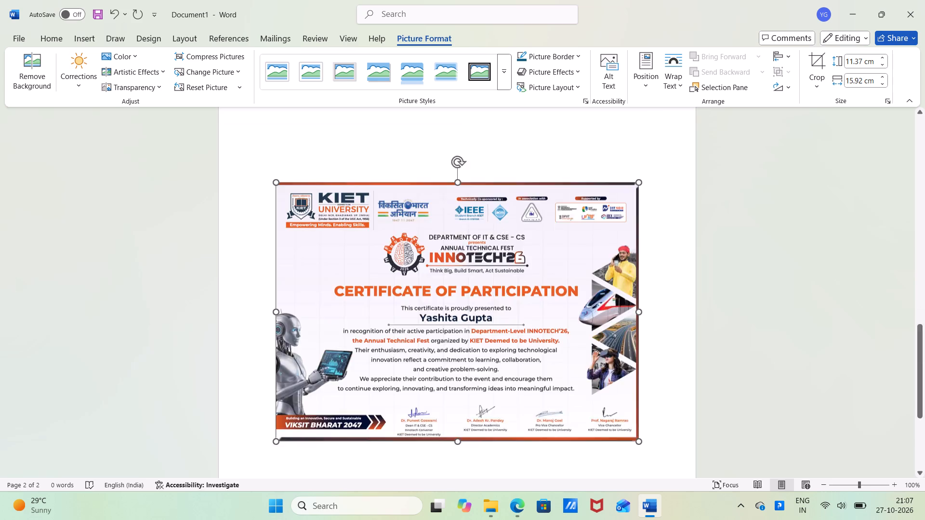
scroll(354, 267, down, 2)
scroll(354, 267, up, 1)
scroll(354, 267, down, 3)
scroll(354, 267, up, 3)
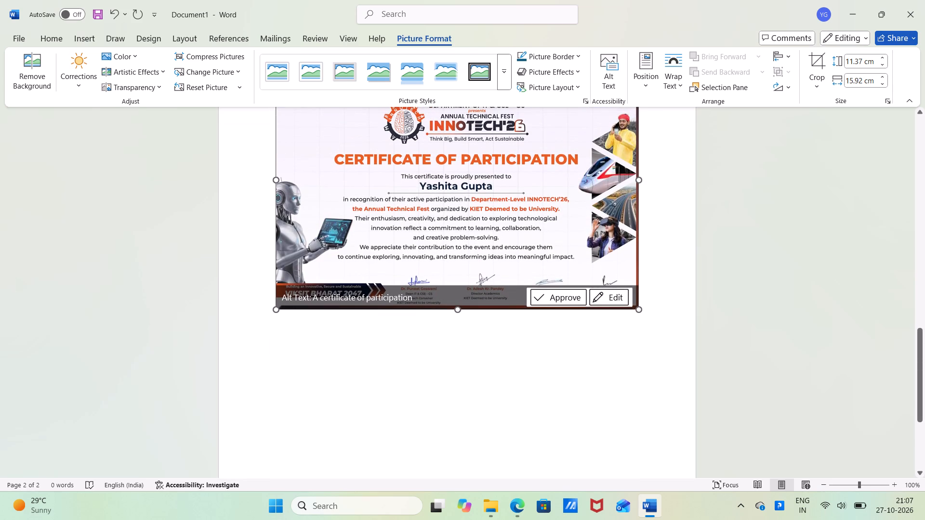
click(656, 295)
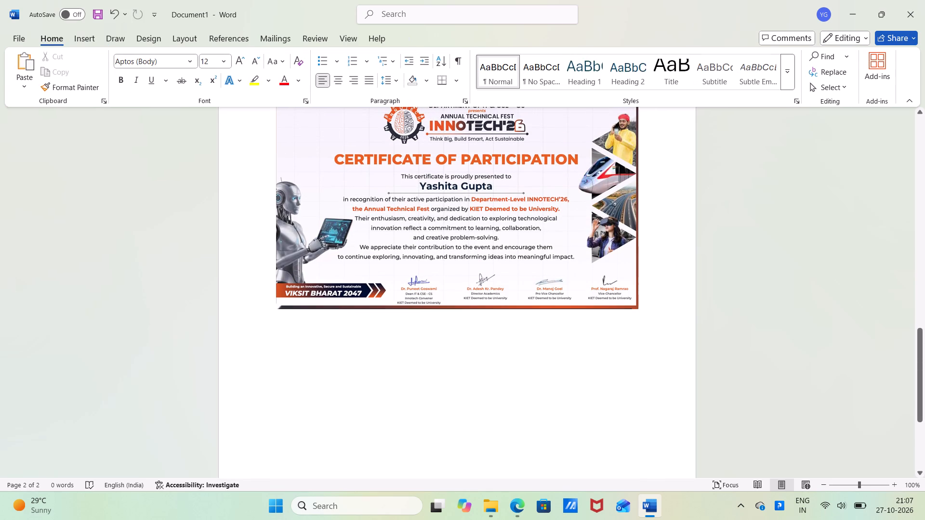
key(Return)
key(Return)
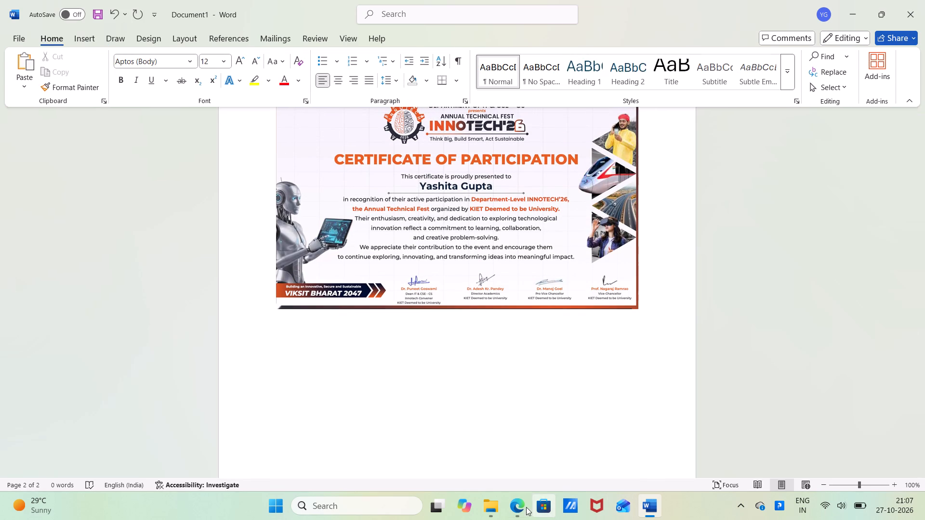
Switch to Edge and open your own profile page in the existing LinkedIn tab.
click(523, 508)
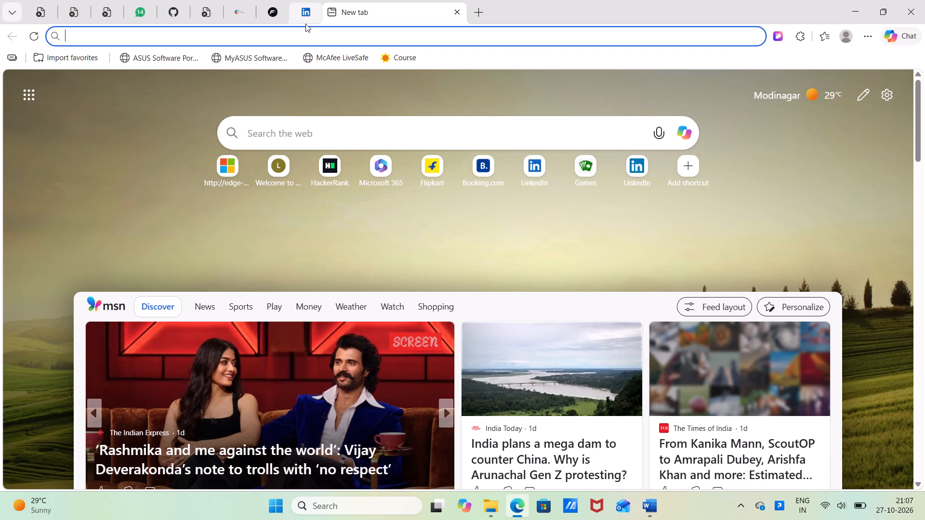
click(305, 24)
scroll(301, 364, up, 1)
click(169, 156)
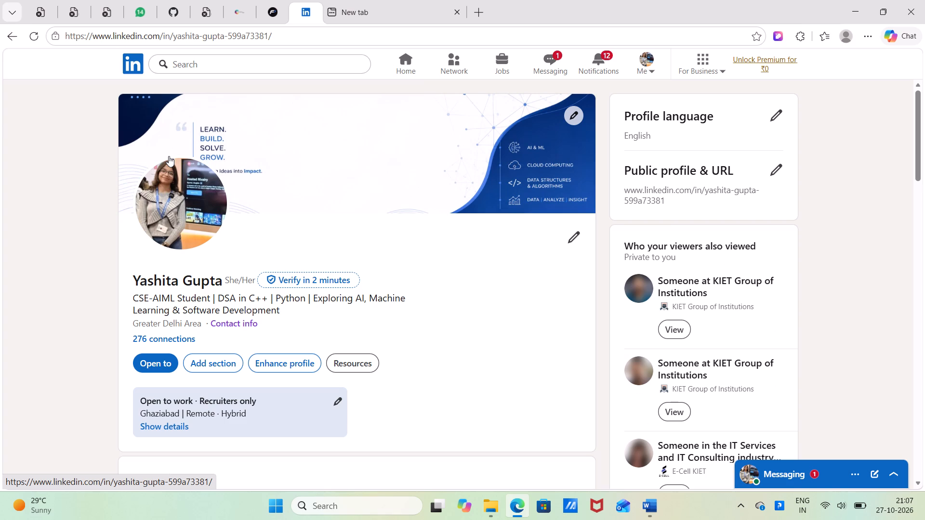
Find the Apr 11 AI hackathon post in the profile's Activity section, open it and enlarge its AI Arena Hackathon certificate.
scroll(92, 249, down, 9)
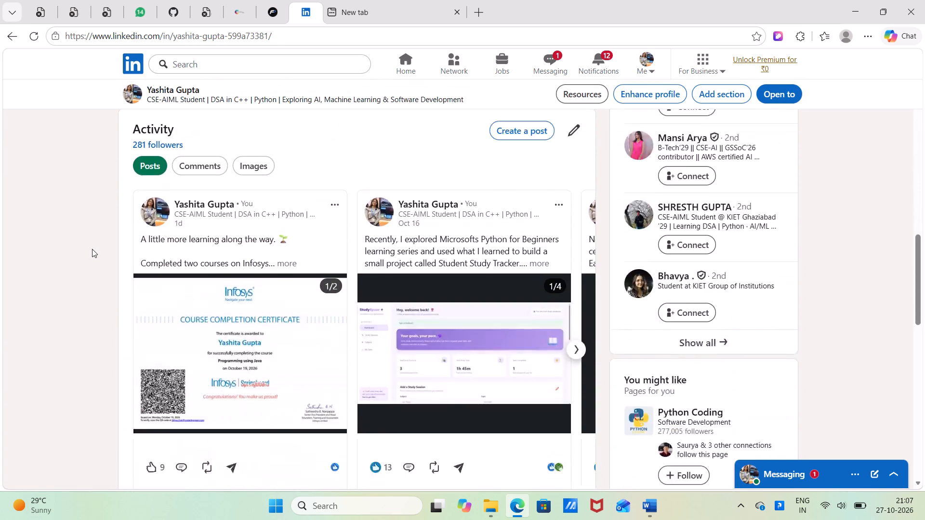
scroll(92, 249, down, 1)
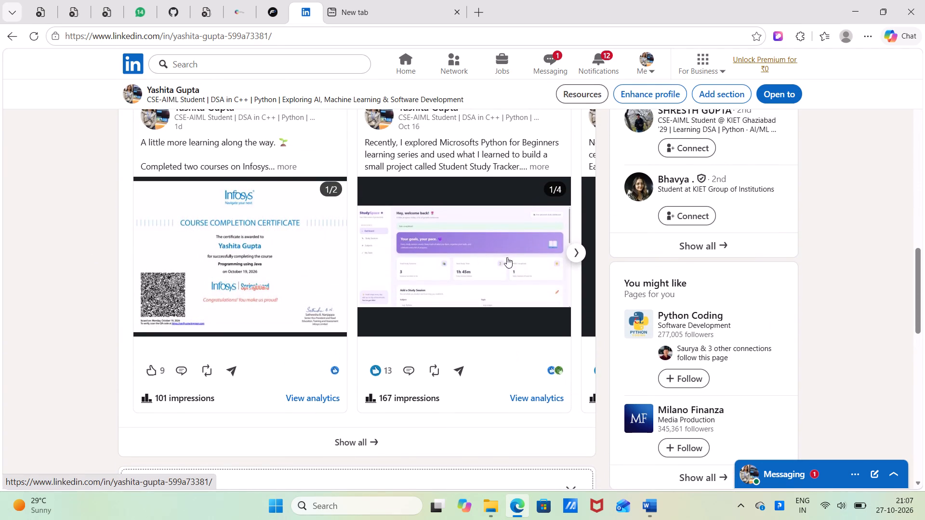
click(584, 246)
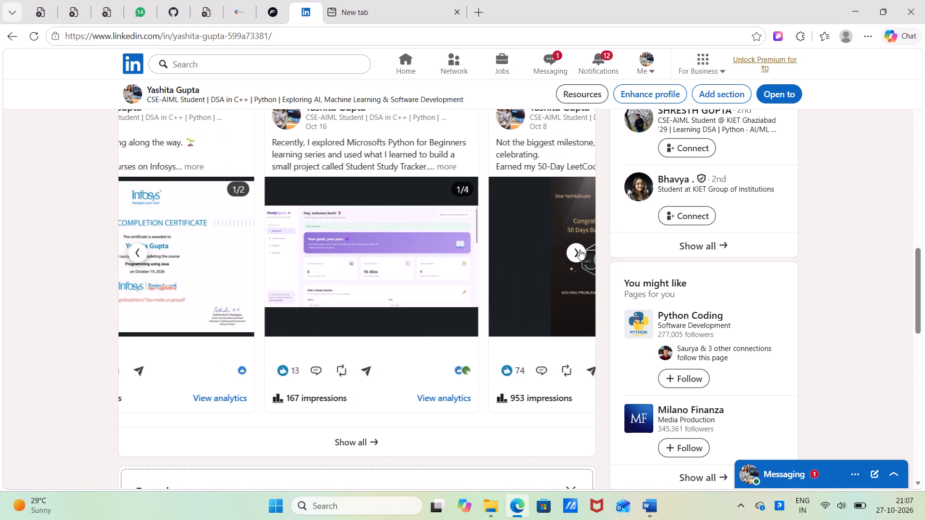
click(577, 250)
click(577, 250)
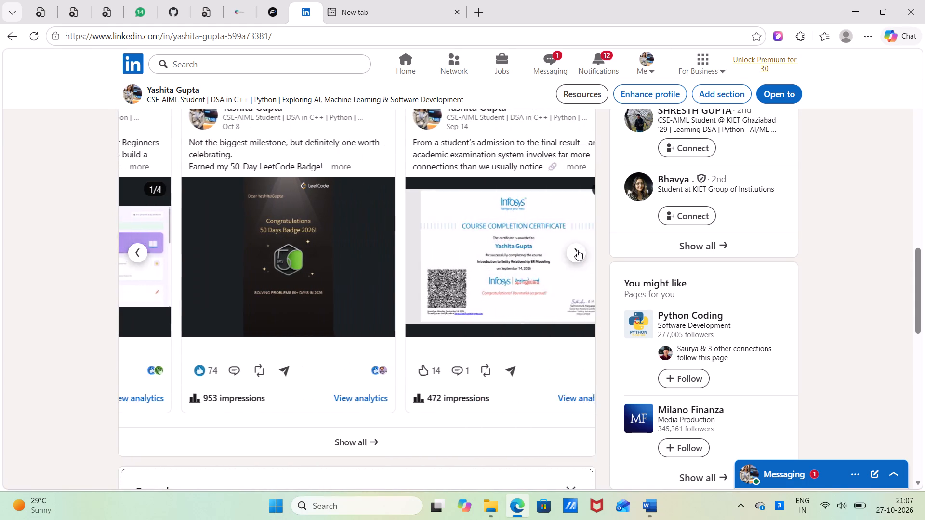
click(577, 250)
click(577, 250)
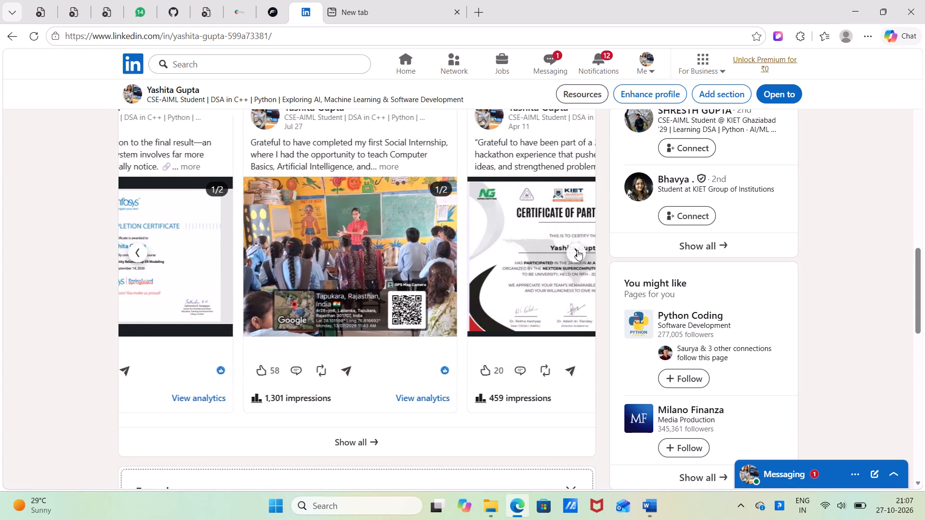
click(378, 267)
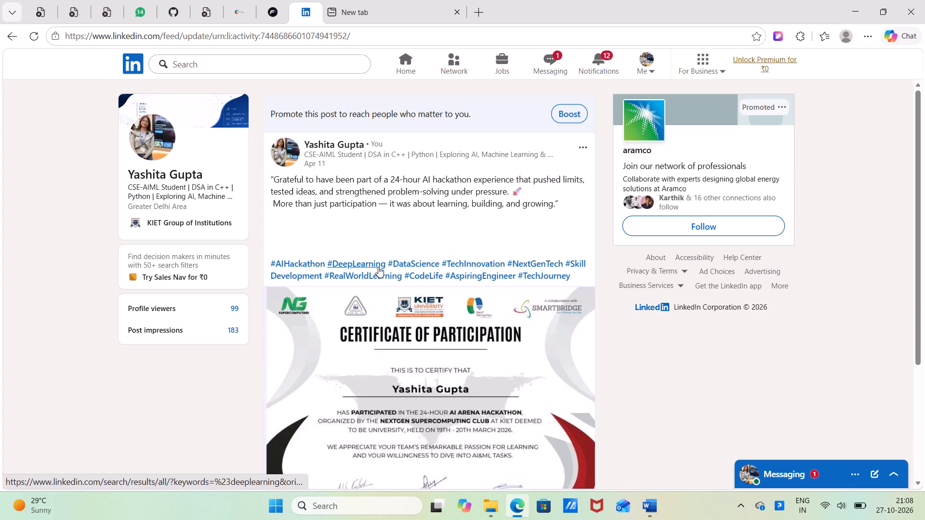
scroll(389, 351, down, 2)
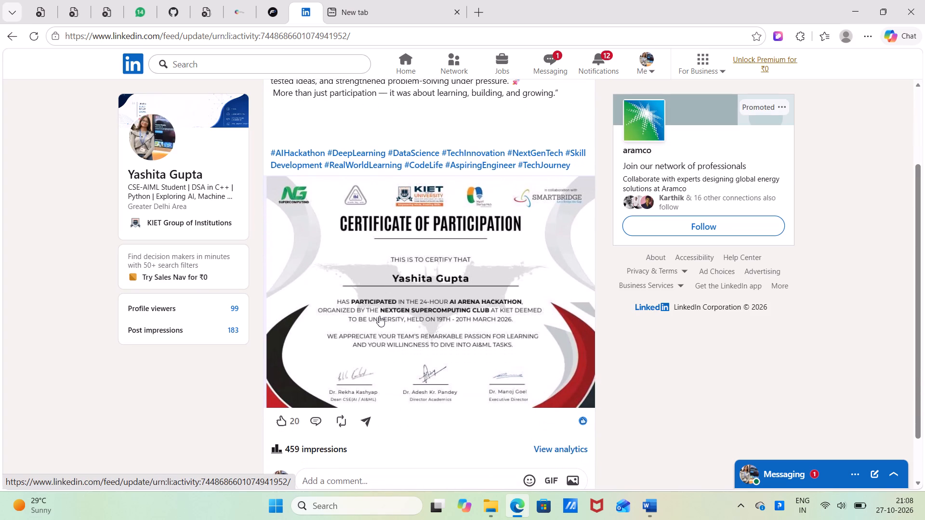
click(379, 316)
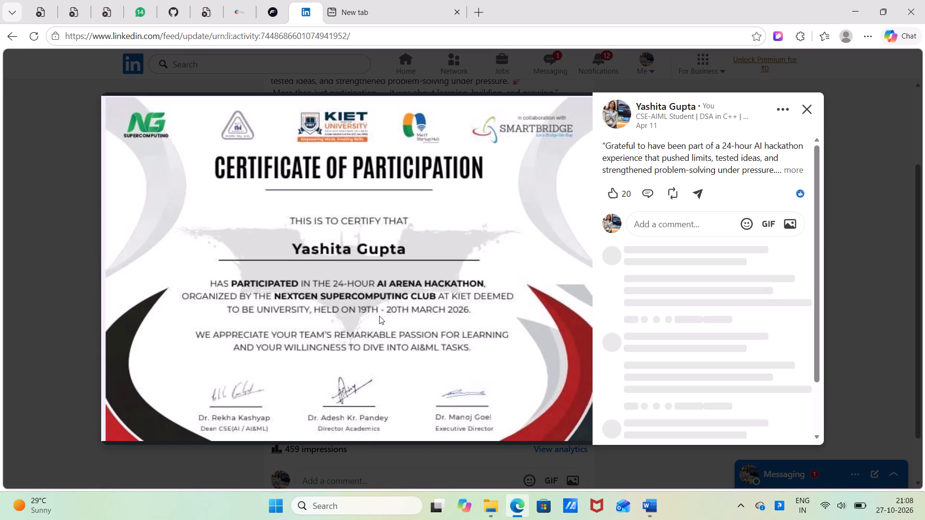
Capture a rectangular screenshot of just the AI Arena Hackathon participation certificate, cropped to its edges.
key(Print)
click(439, 21)
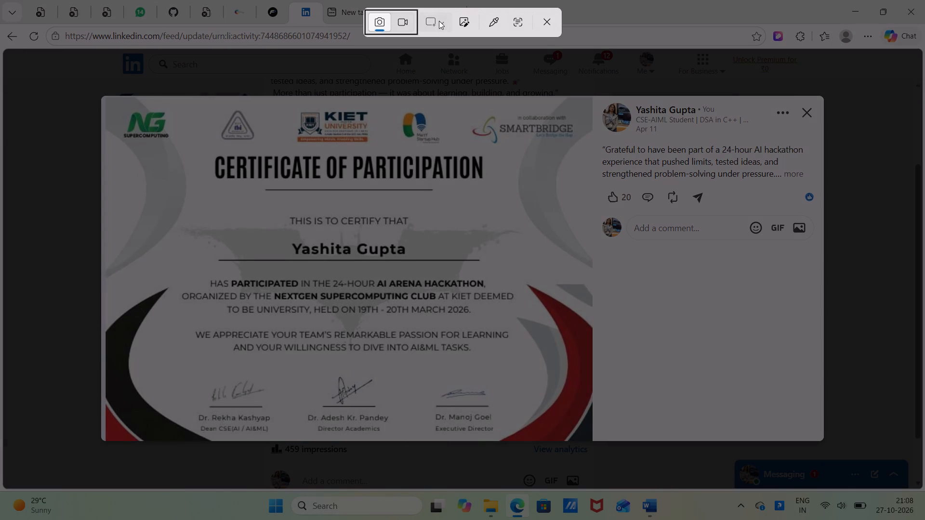
click(441, 21)
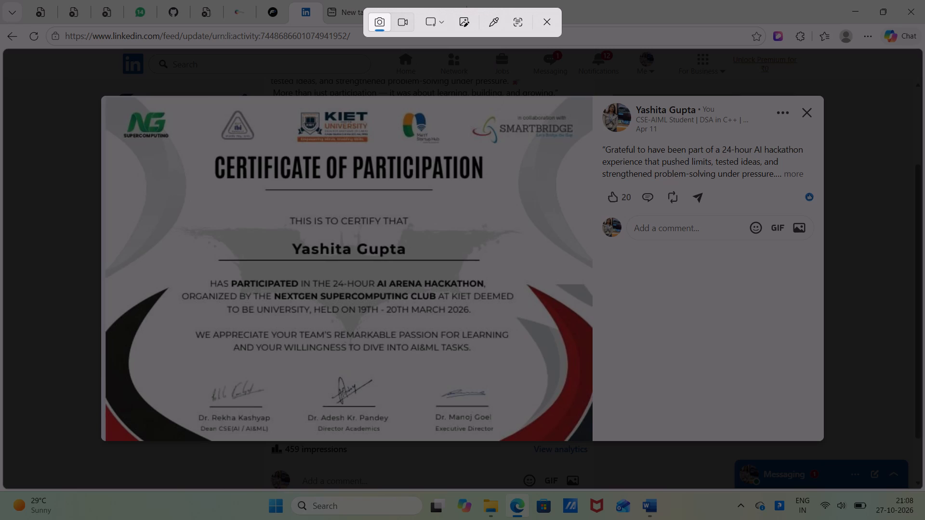
drag(104, 96, 590, 449)
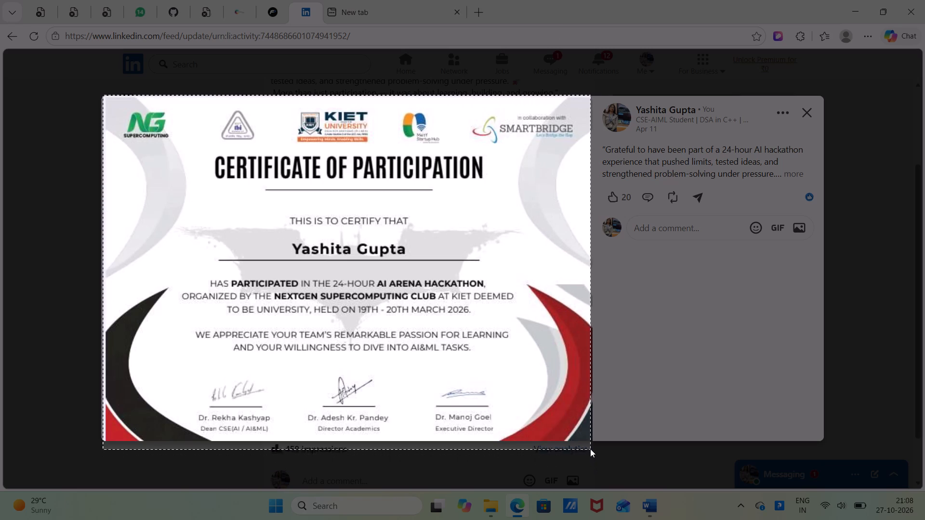
drag(590, 449, 595, 443)
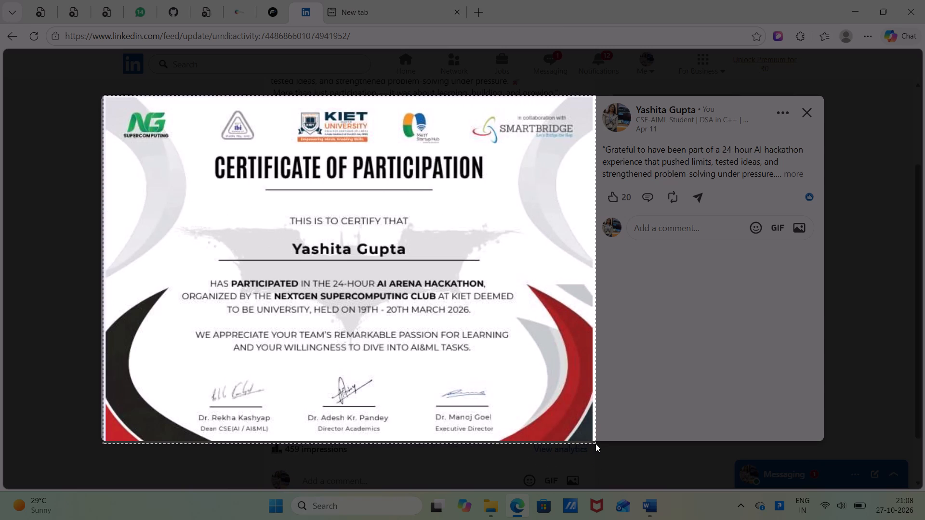
drag(595, 443, 593, 442)
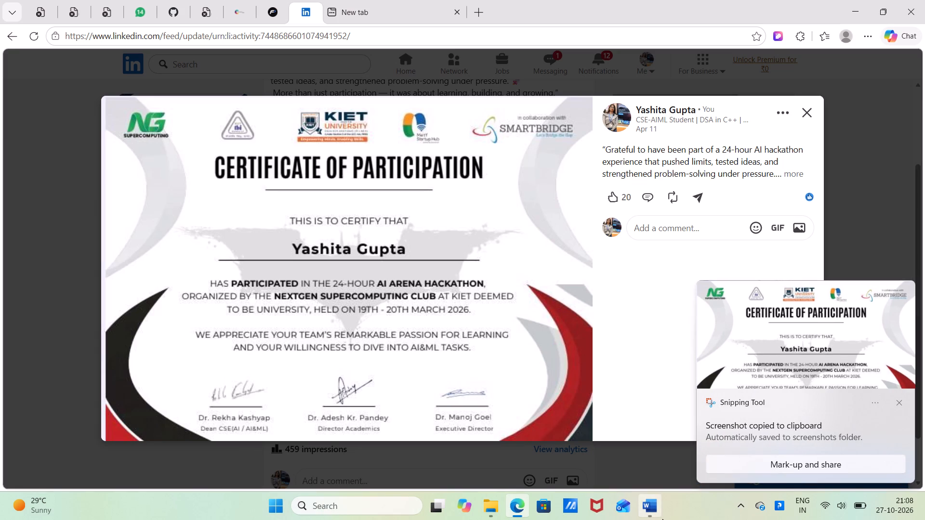
Switch to Word and paste the captured AI Arena Hackathon certificate after the InnoTech'26 certificate.
click(662, 519)
key(ctrl+v)
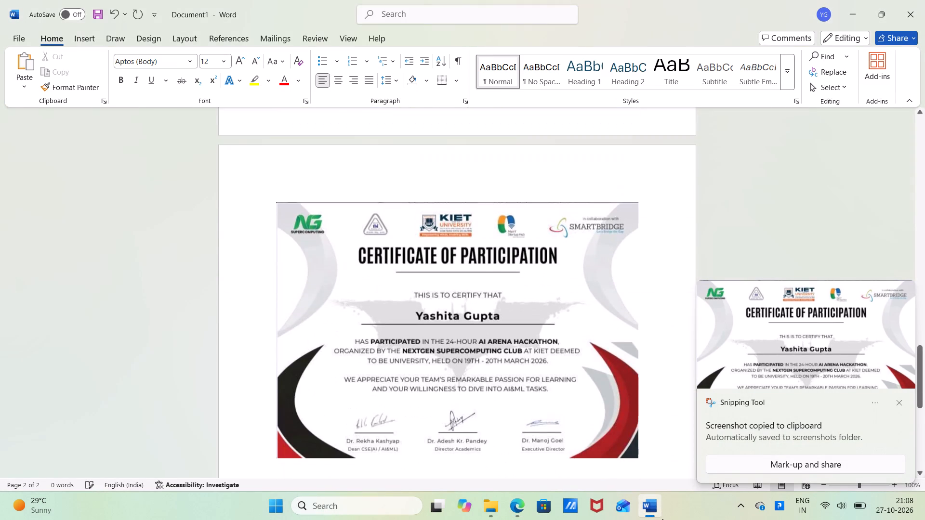
Switch back to Edge and close the enlarged hackathon certificate to return to its LinkedIn post.
click(517, 513)
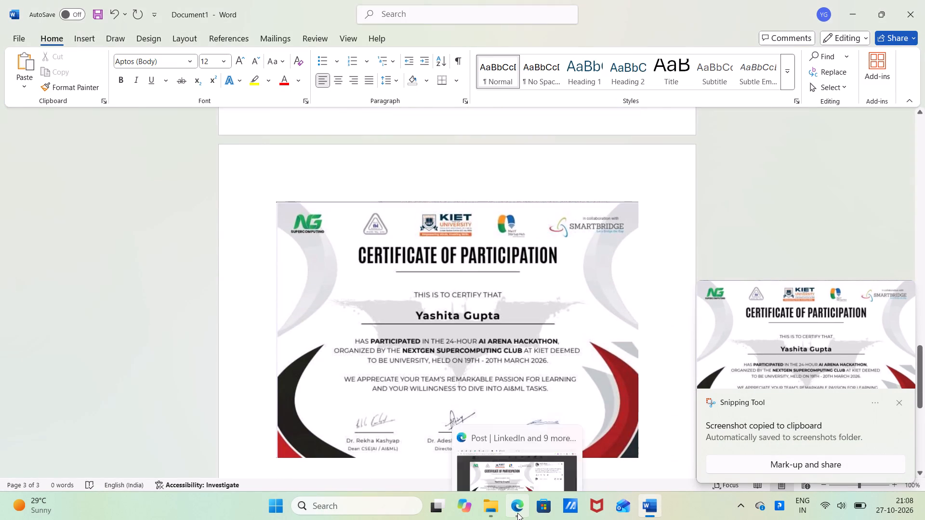
click(811, 107)
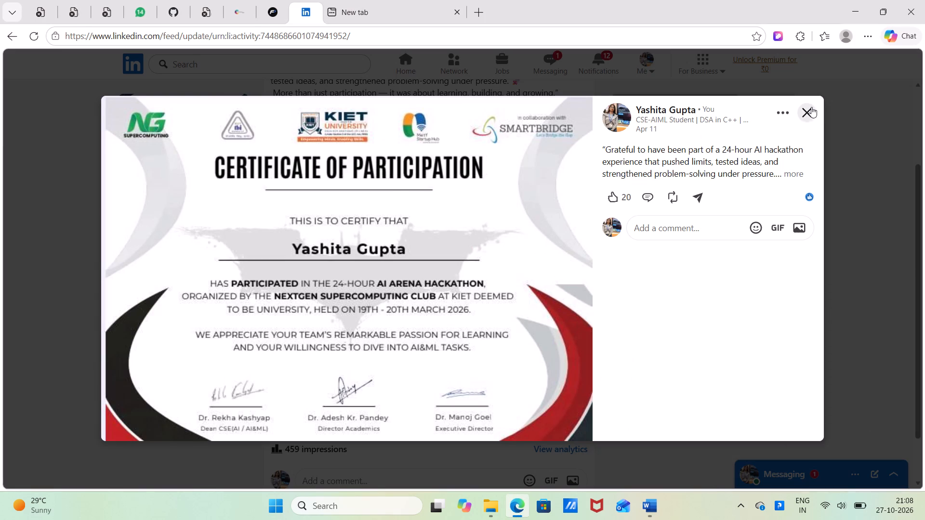
scroll(436, 252, down, 4)
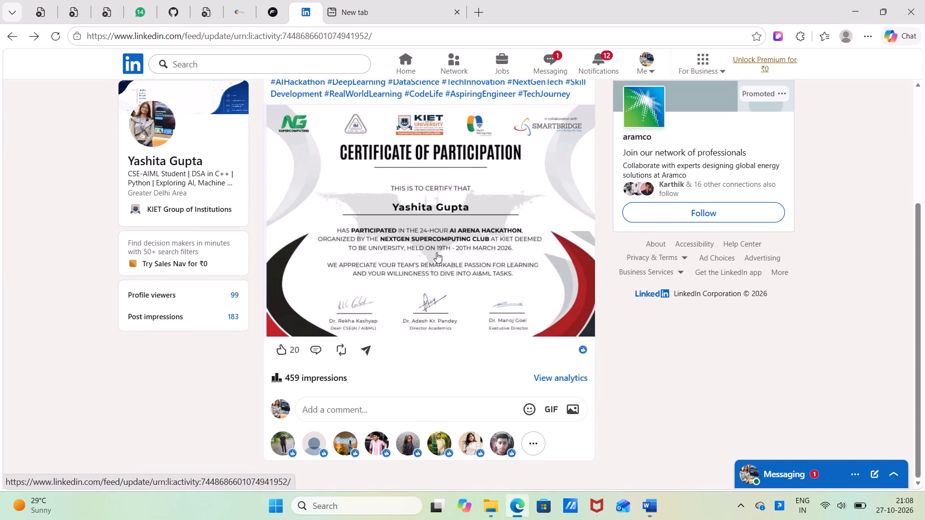
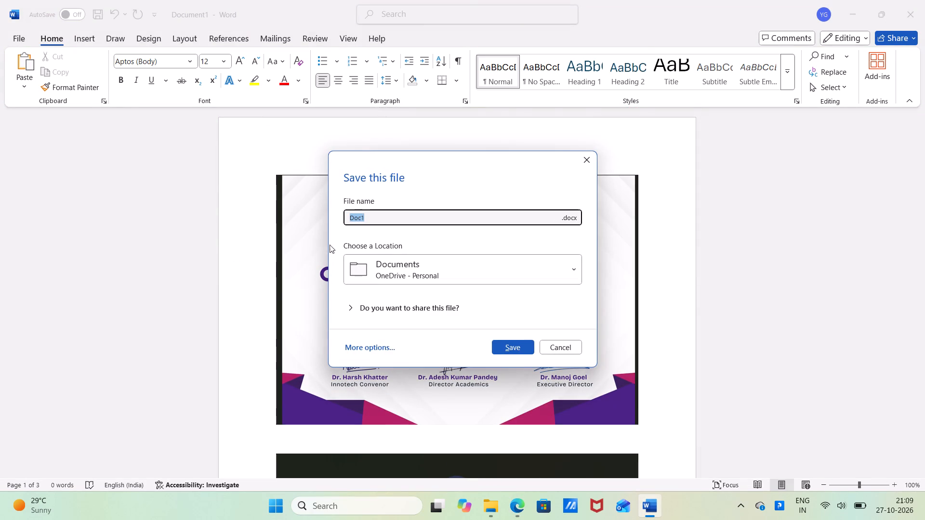
Dismiss the quick save dialog and start Save As for the certificates document, choosing This PC as the location.
click(21, 31)
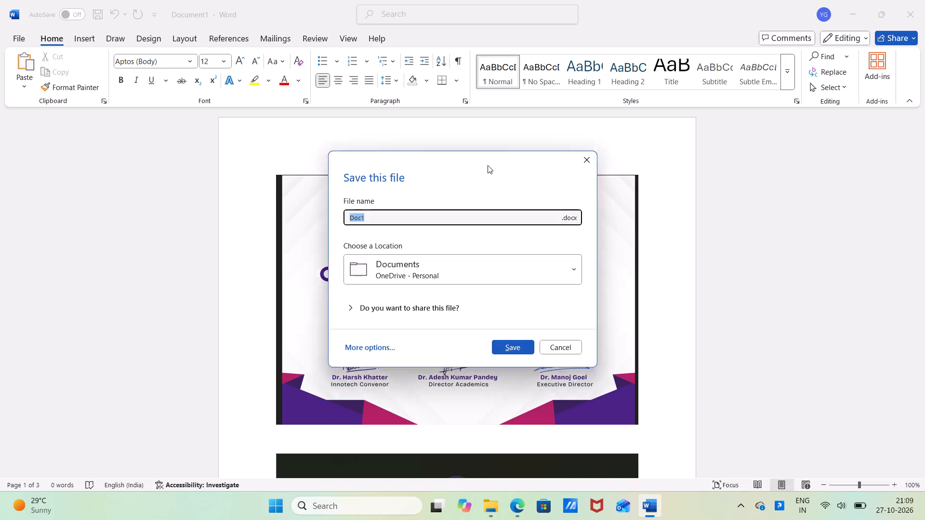
click(583, 156)
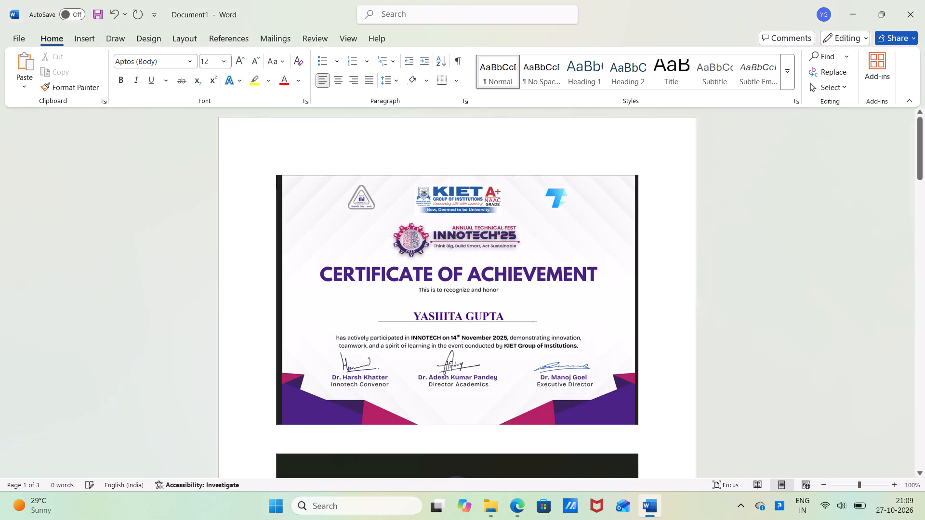
click(13, 35)
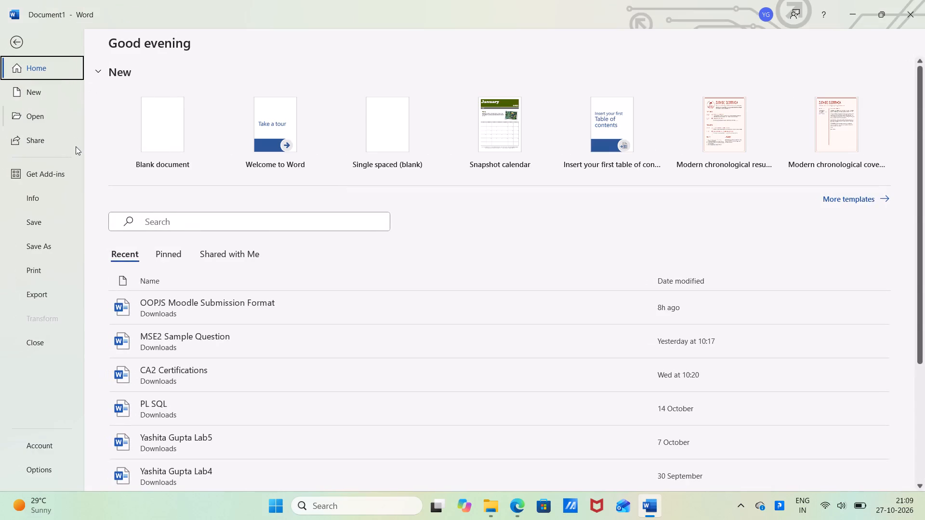
click(53, 249)
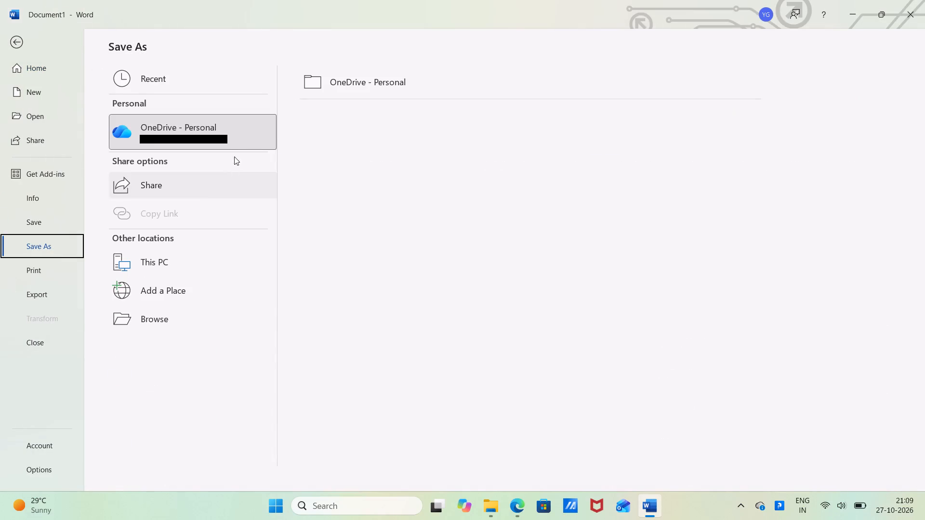
click(175, 273)
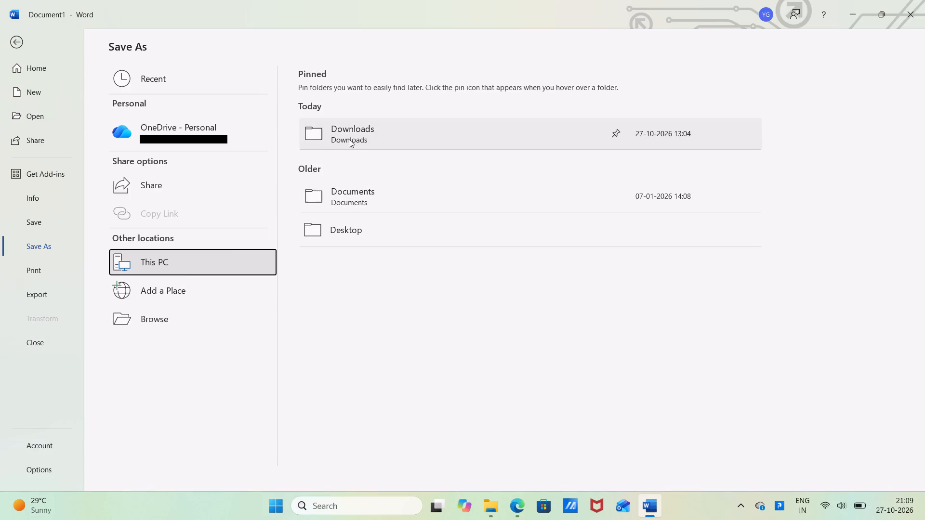
Save the document in the Downloads folder as a Word Document named Certificates.
click(347, 130)
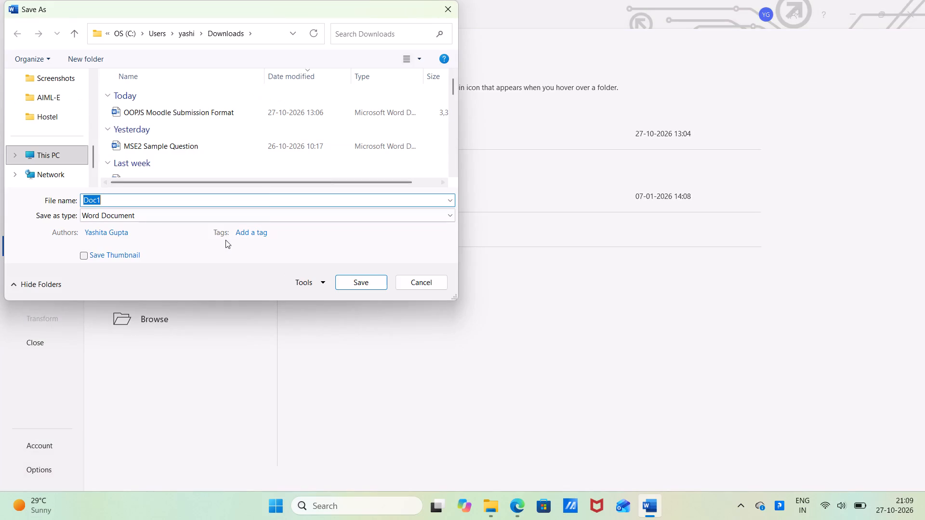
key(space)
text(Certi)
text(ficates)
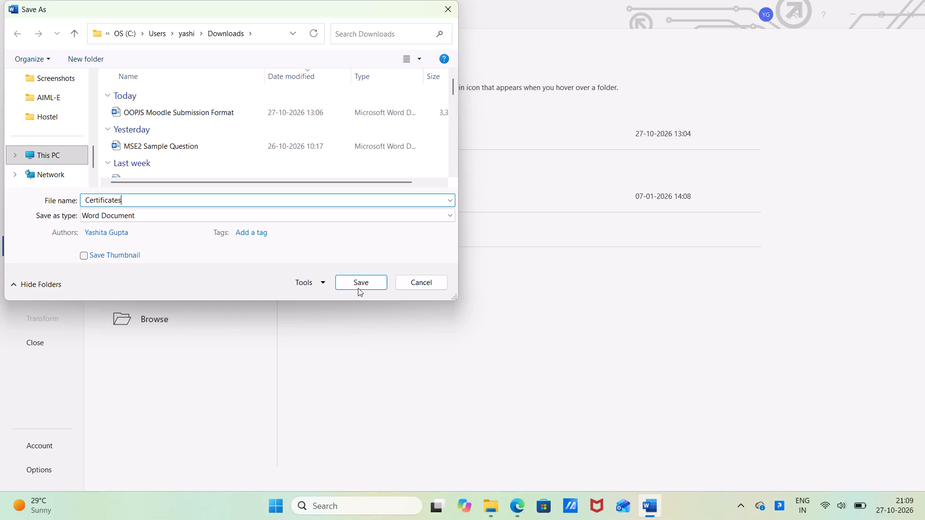
click(361, 281)
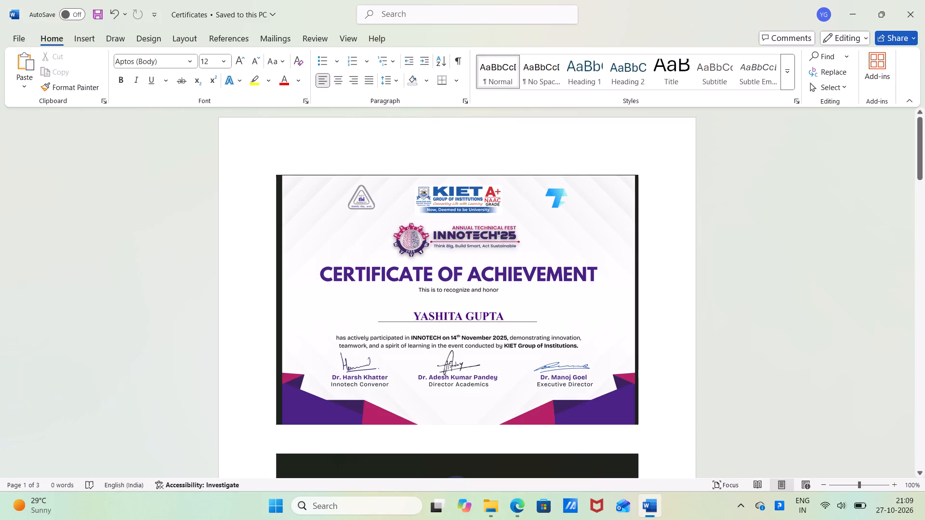
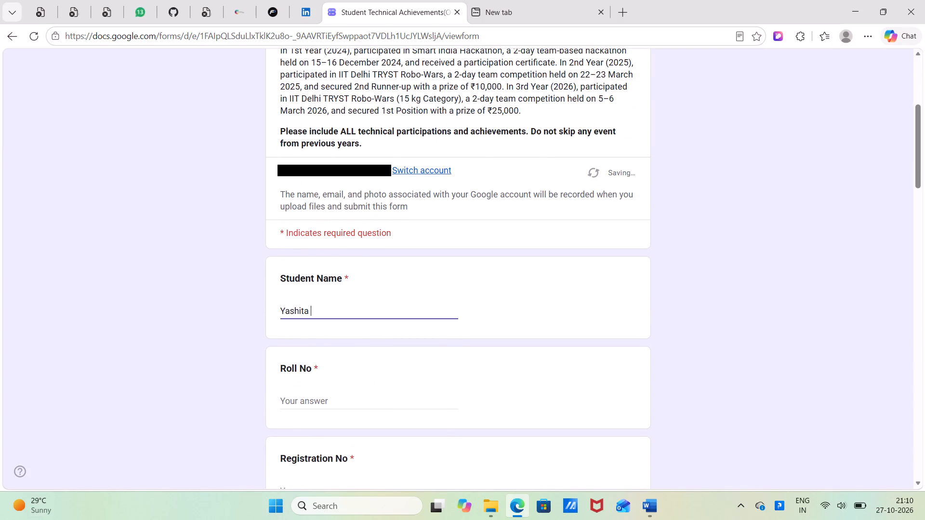
Complete the student name and enter the roll number and registration number in the Student Technical Achievements form.
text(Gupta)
scroll(300, 312, down, 2)
click(284, 316)
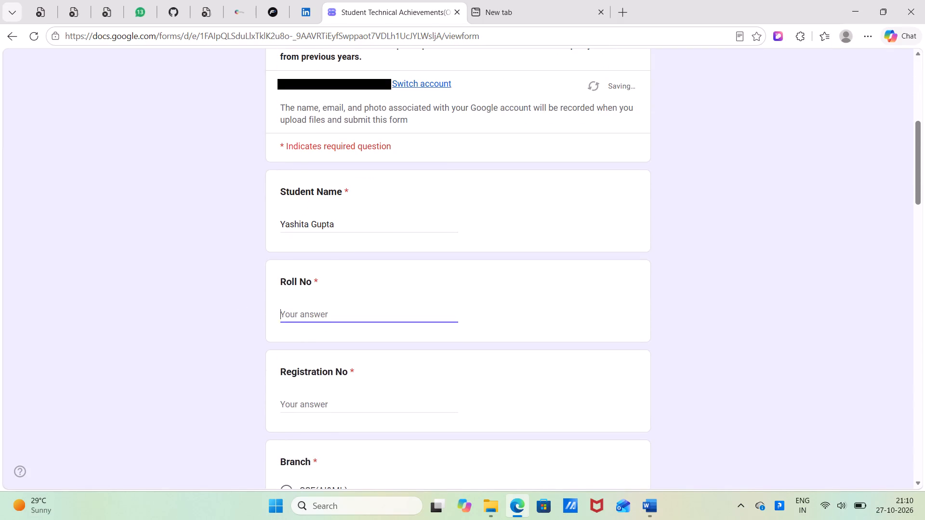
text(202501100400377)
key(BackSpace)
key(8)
scroll(284, 316, down, 1)
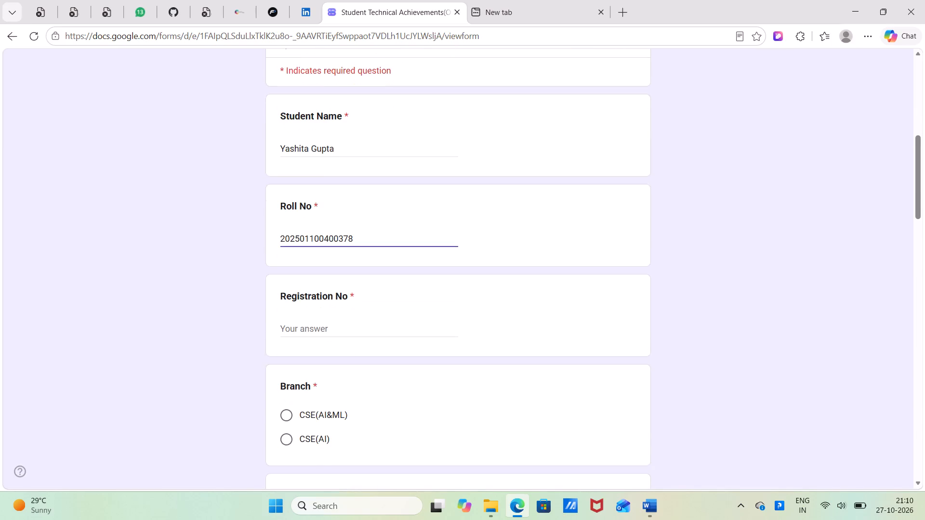
scroll(284, 316, down, 1)
click(322, 312)
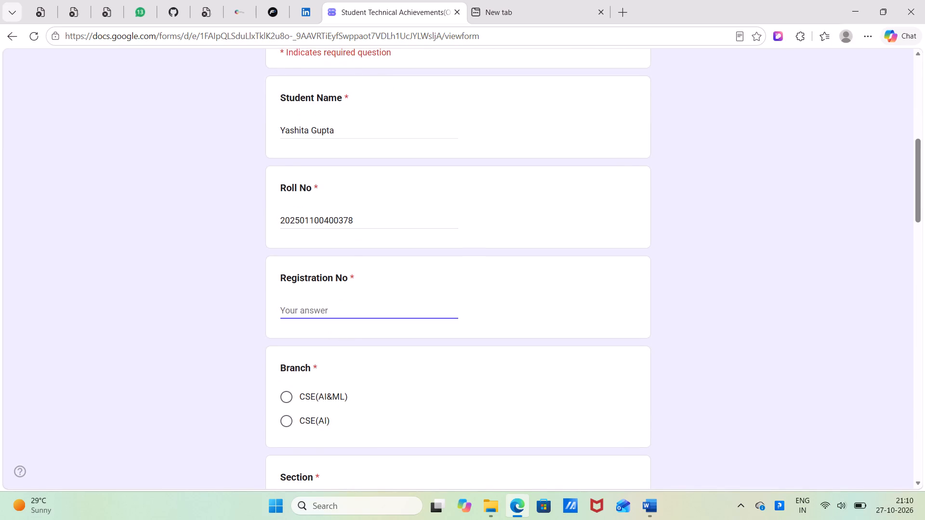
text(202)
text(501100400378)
Select CSE(AI&ML) as the branch, E as the section and 2 as the current year.
scroll(322, 312, down, 4)
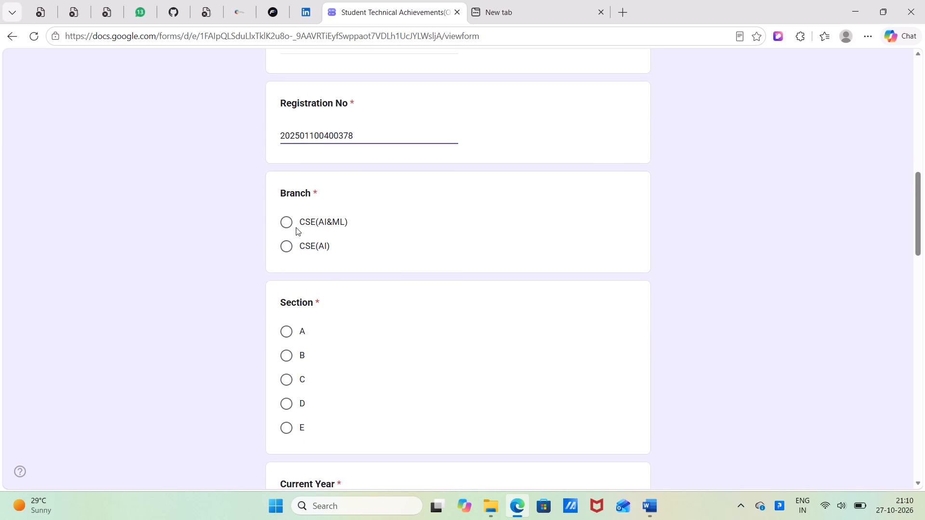
click(288, 223)
scroll(212, 348, down, 3)
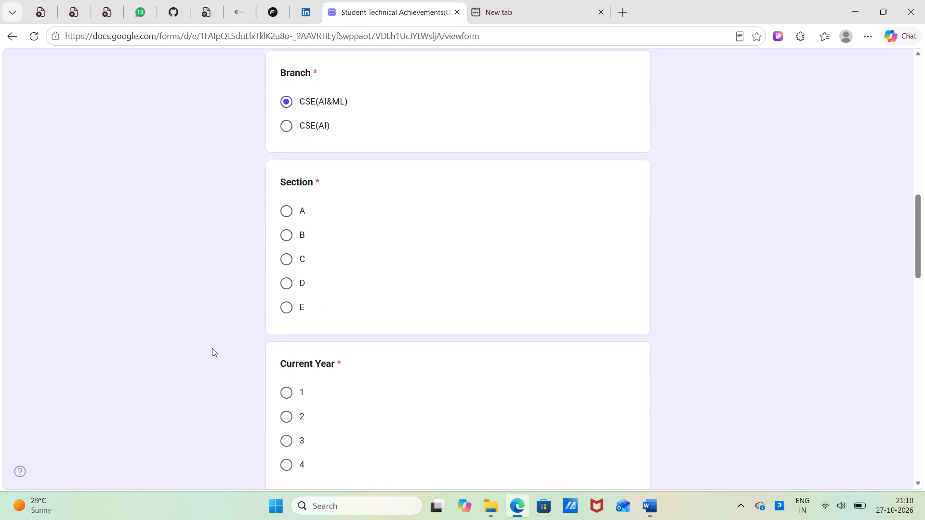
click(286, 304)
scroll(203, 358, down, 3)
click(289, 235)
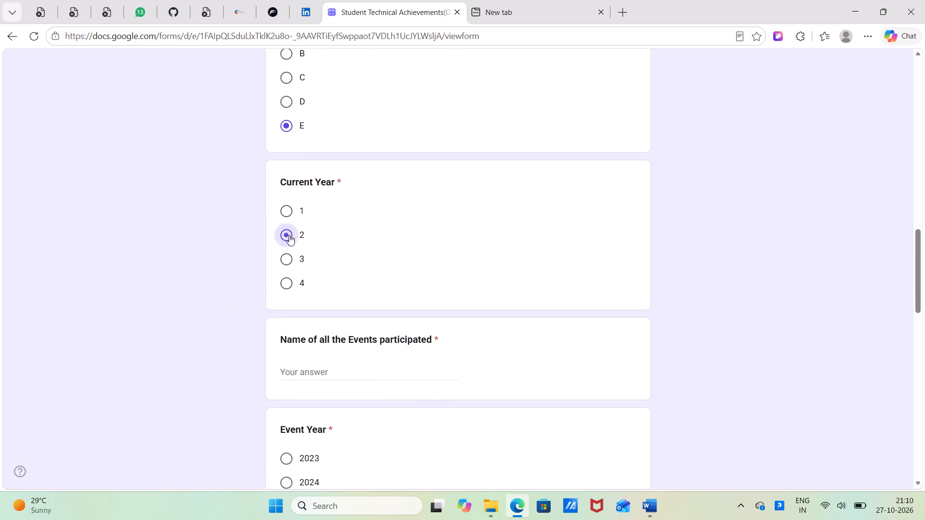
Start the answer for the events participated with "Smart India Hackathon 2025, Innotech2025,".
scroll(197, 345, down, 2)
click(300, 268)
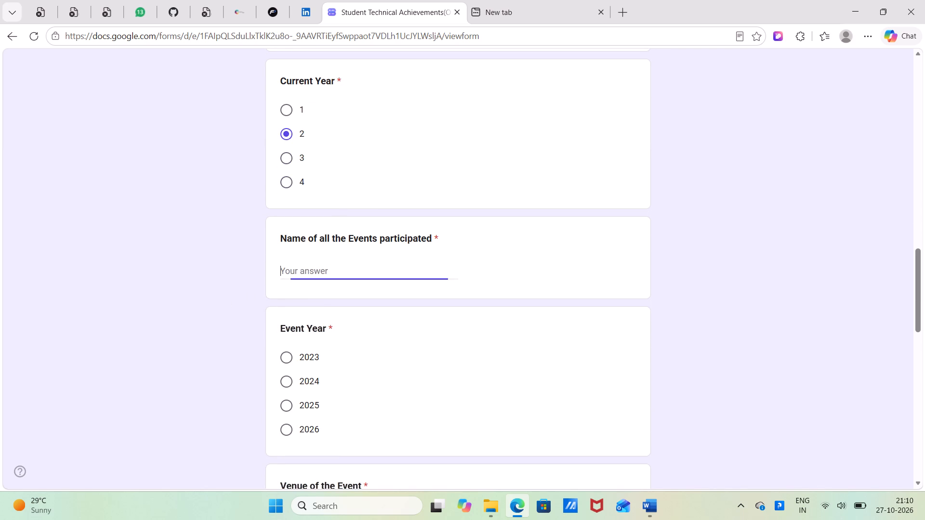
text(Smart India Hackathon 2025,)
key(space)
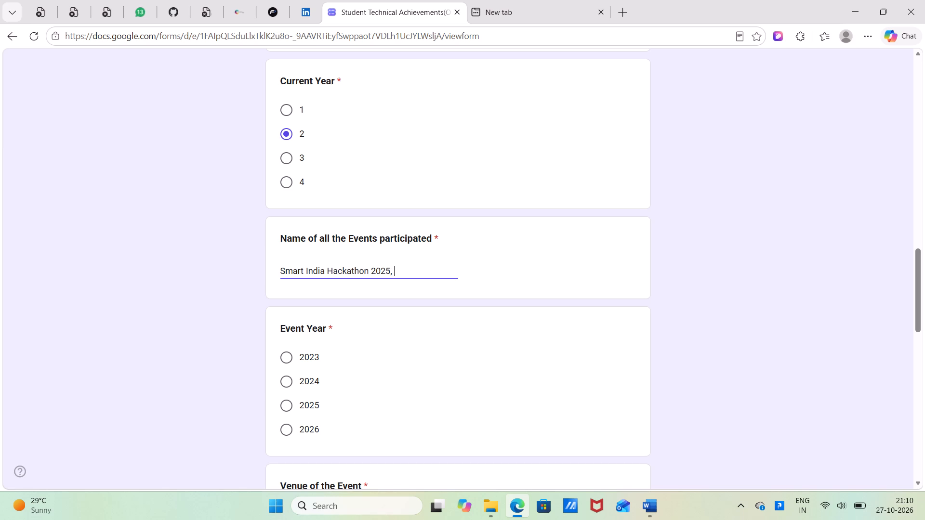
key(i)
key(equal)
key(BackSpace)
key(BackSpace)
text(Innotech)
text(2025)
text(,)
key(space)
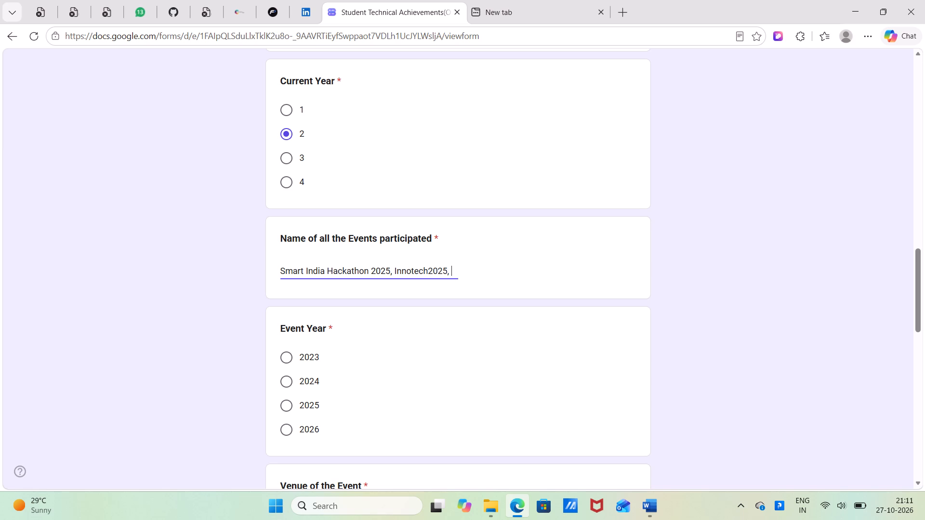
Check the certificates in the Word document, return to the form in Edge and add "AI Arena Hackathon," to the events answer.
click(648, 507)
scroll(565, 333, down, 3)
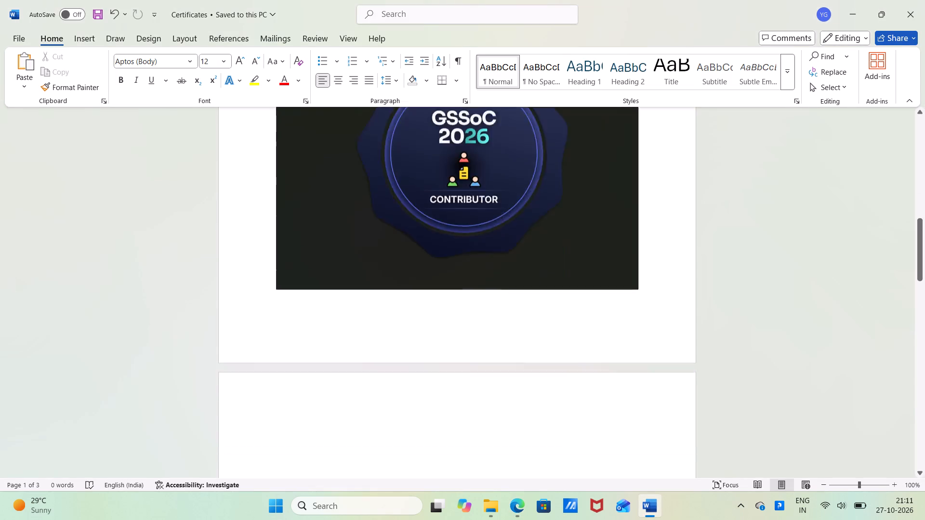
scroll(565, 333, down, 9)
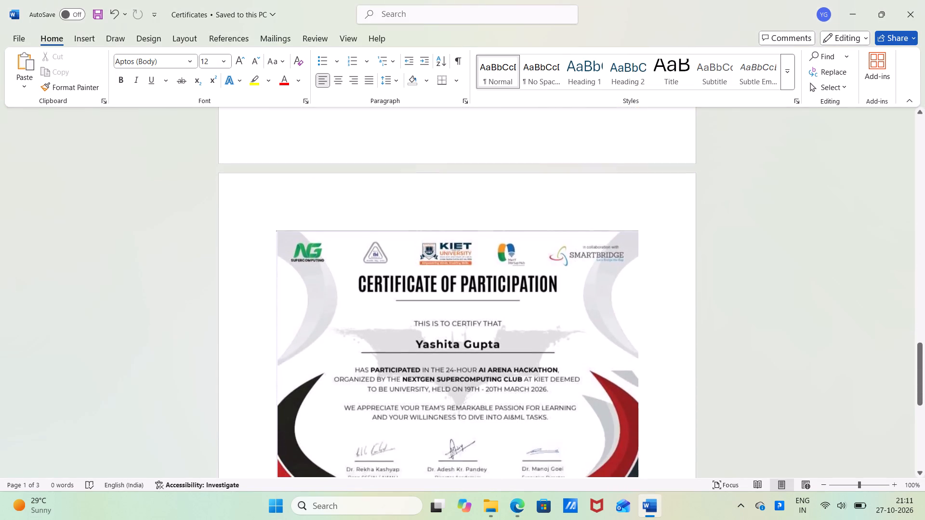
scroll(565, 333, down, 1)
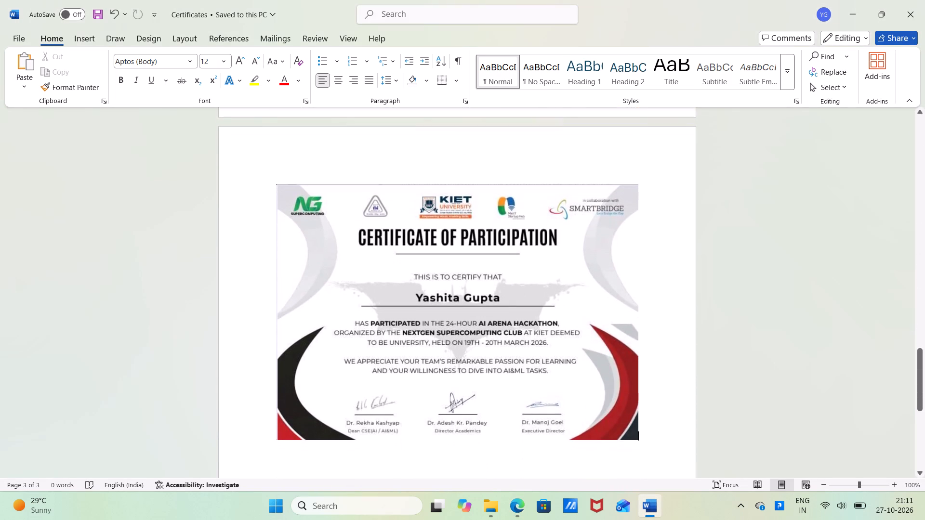
click(520, 516)
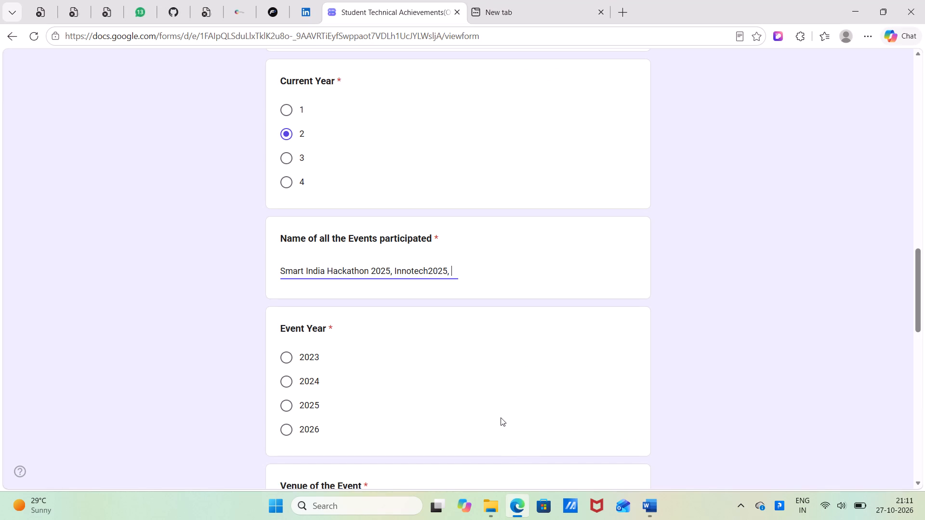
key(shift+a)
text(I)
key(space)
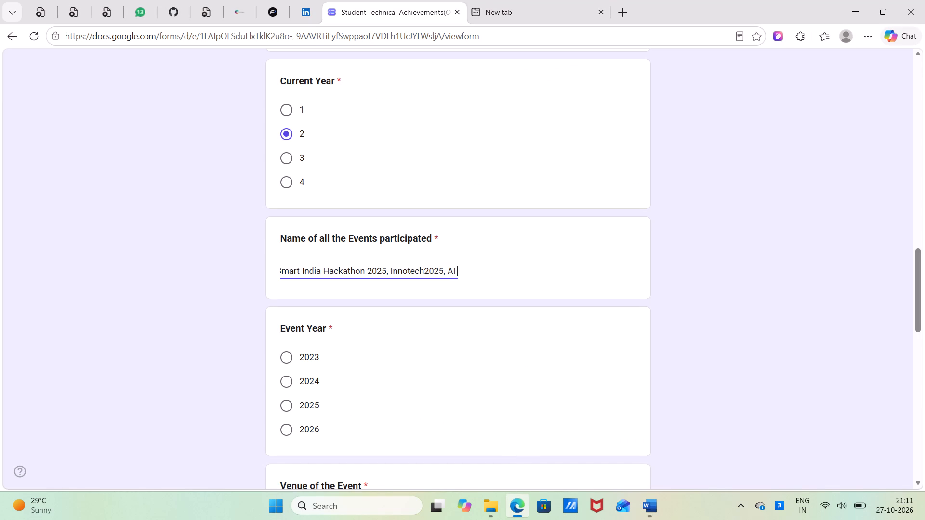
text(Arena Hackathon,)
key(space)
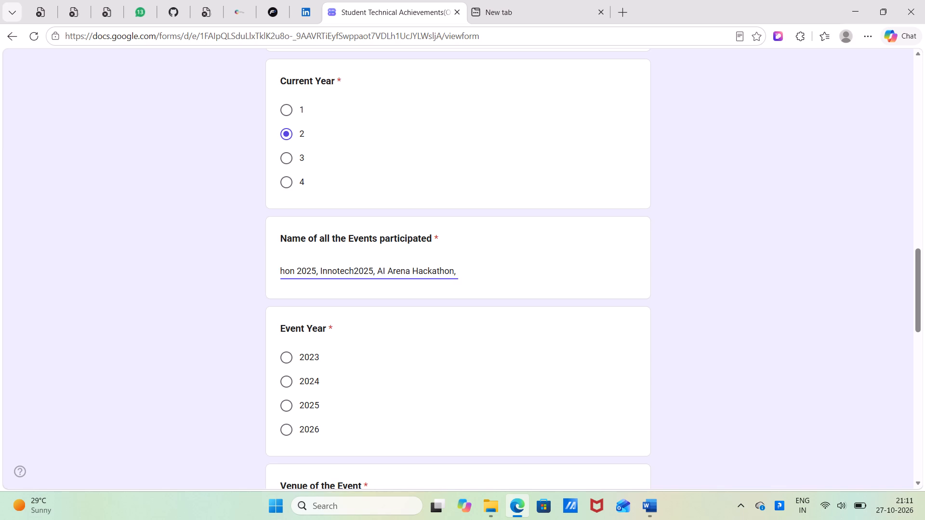
Add "GSSOC, Smart India Hackathon 2026, Nationwide Hackathon 2026, Innotech 2026" to the events answer.
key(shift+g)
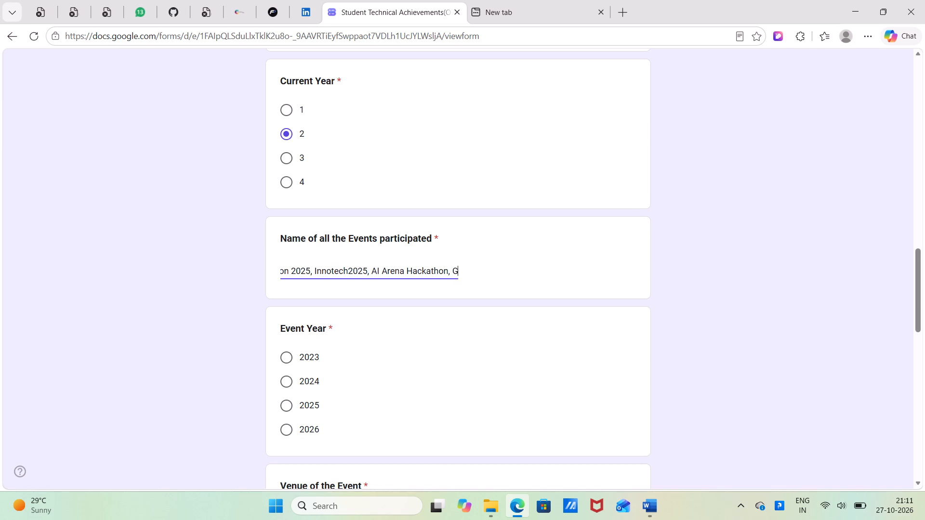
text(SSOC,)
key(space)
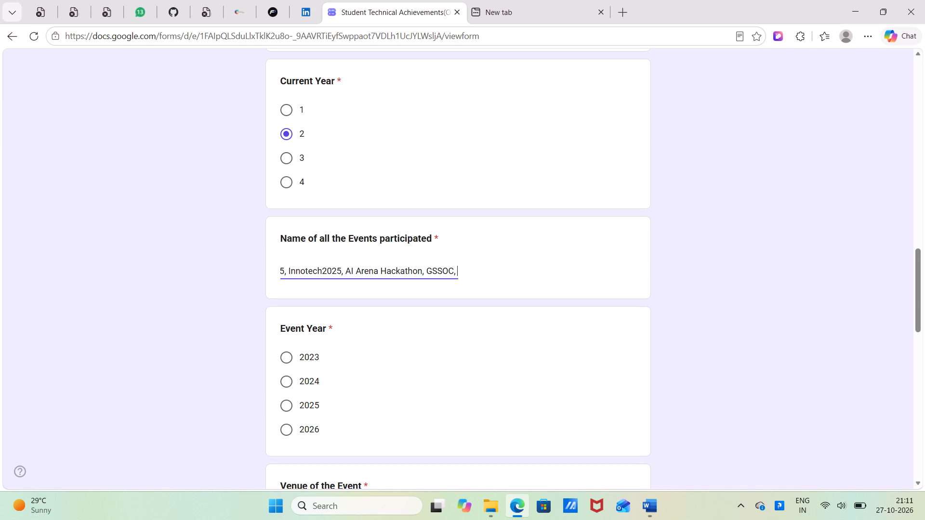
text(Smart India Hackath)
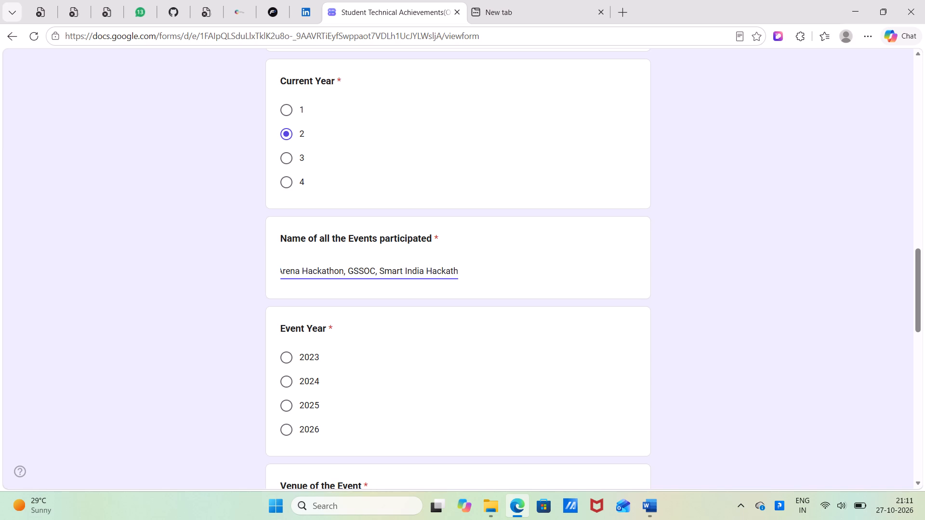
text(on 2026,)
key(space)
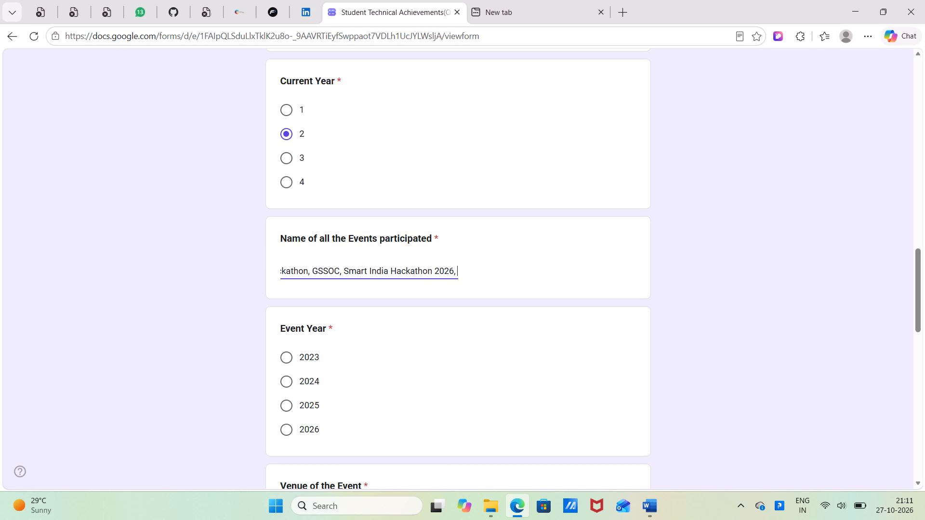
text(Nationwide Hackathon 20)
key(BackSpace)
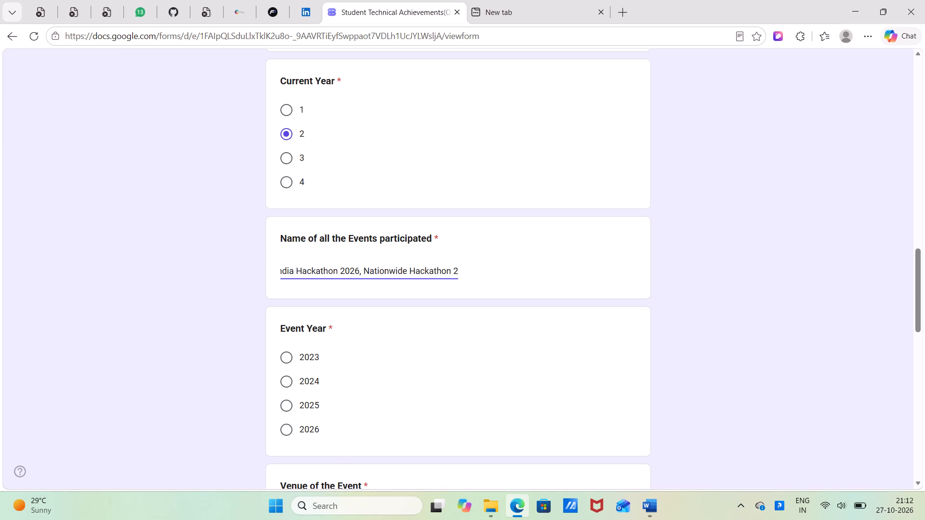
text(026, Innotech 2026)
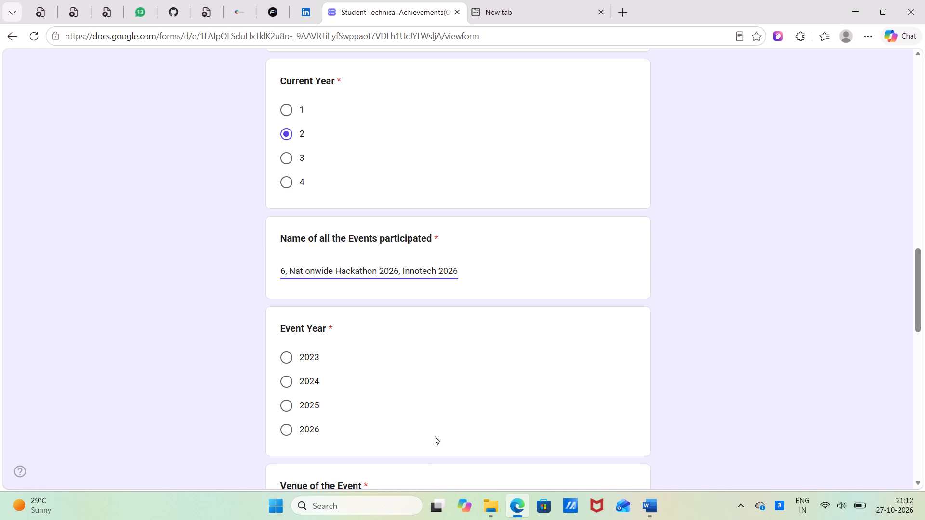
Select 2026 as the event year.
scroll(275, 414, down, 1)
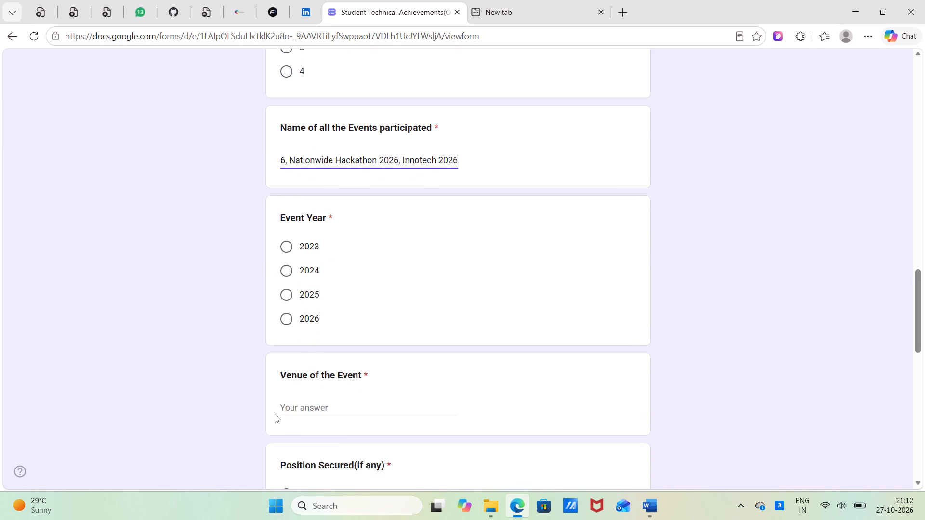
scroll(275, 414, down, 1)
click(287, 290)
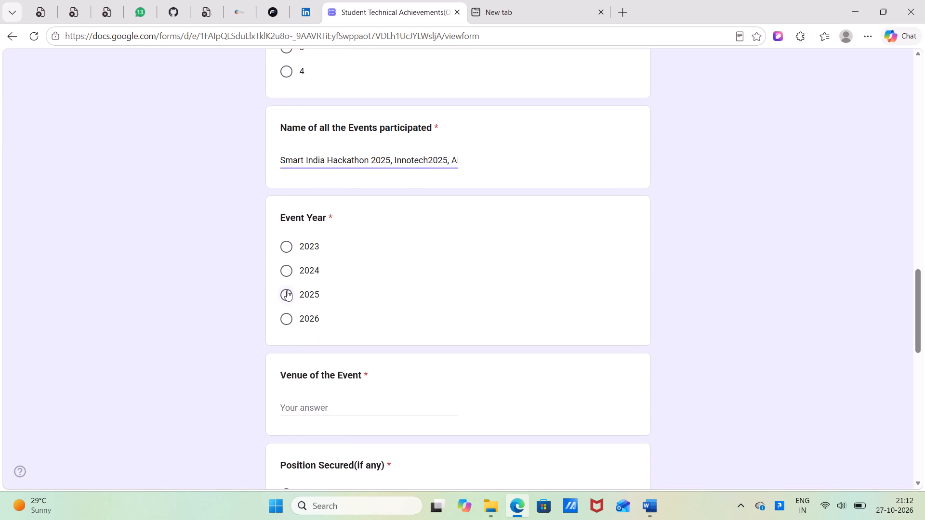
click(283, 317)
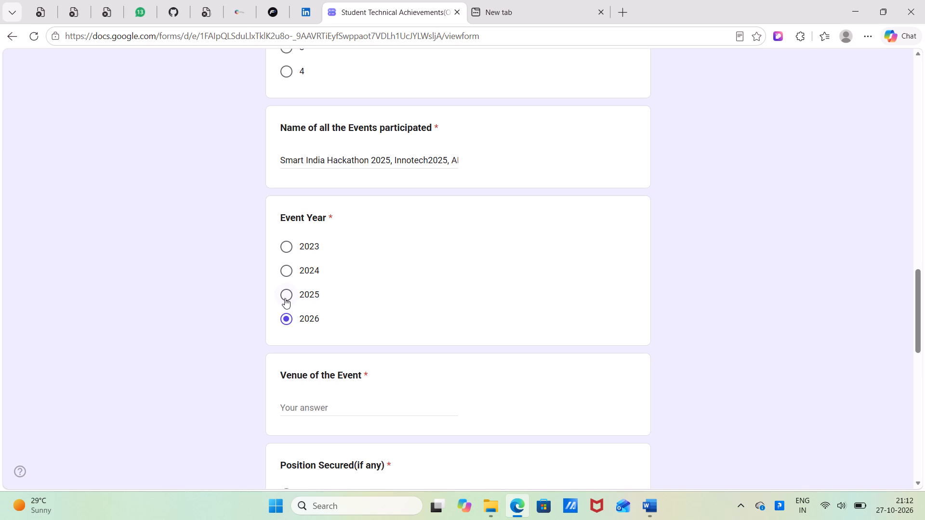
scroll(314, 162, right, 3)
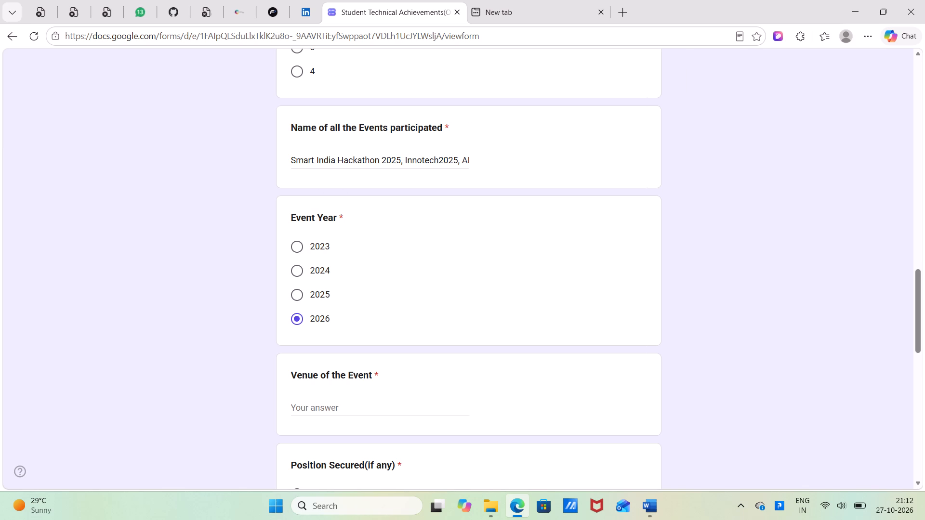
scroll(314, 162, right, 5)
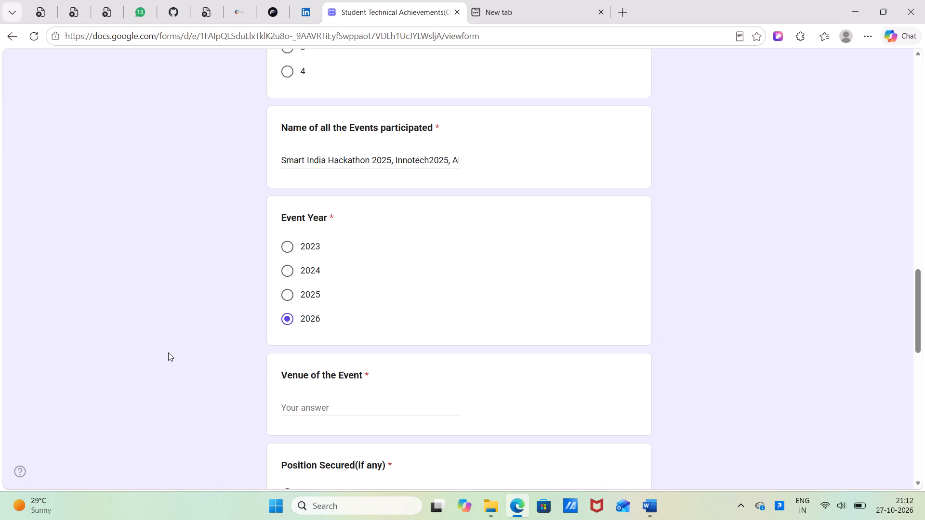
Enter "Kiet Deemed To be University/Online" as the venue of the event.
scroll(168, 352, down, 5)
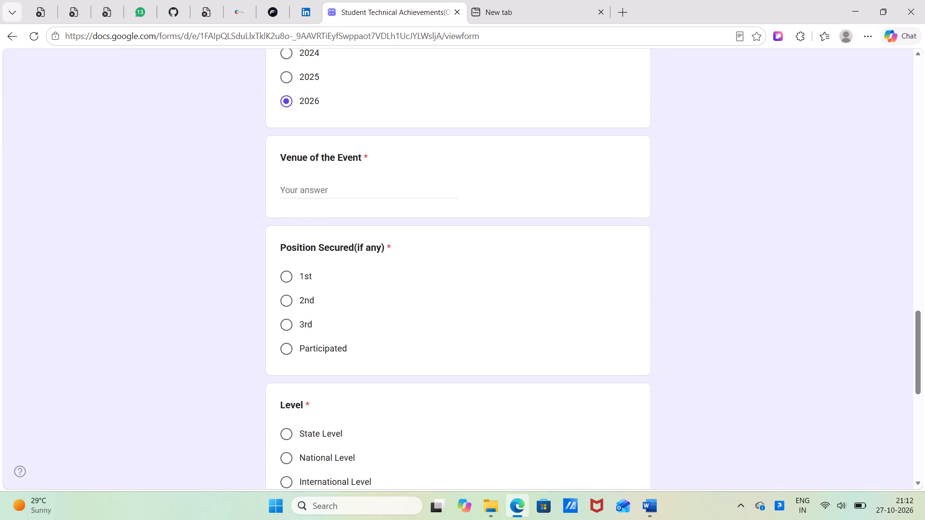
click(319, 191)
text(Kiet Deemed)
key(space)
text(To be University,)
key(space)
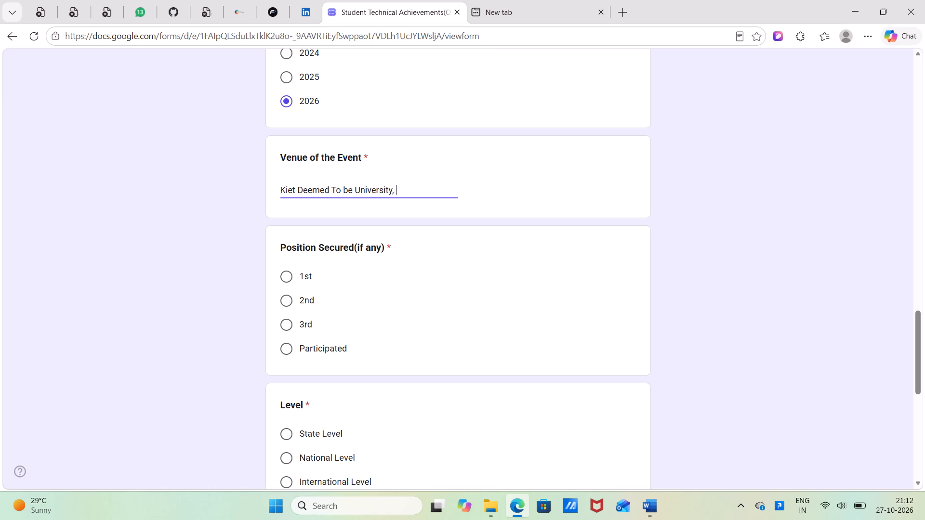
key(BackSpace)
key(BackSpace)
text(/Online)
Select Participated as the position secured.
scroll(206, 232, down, 2)
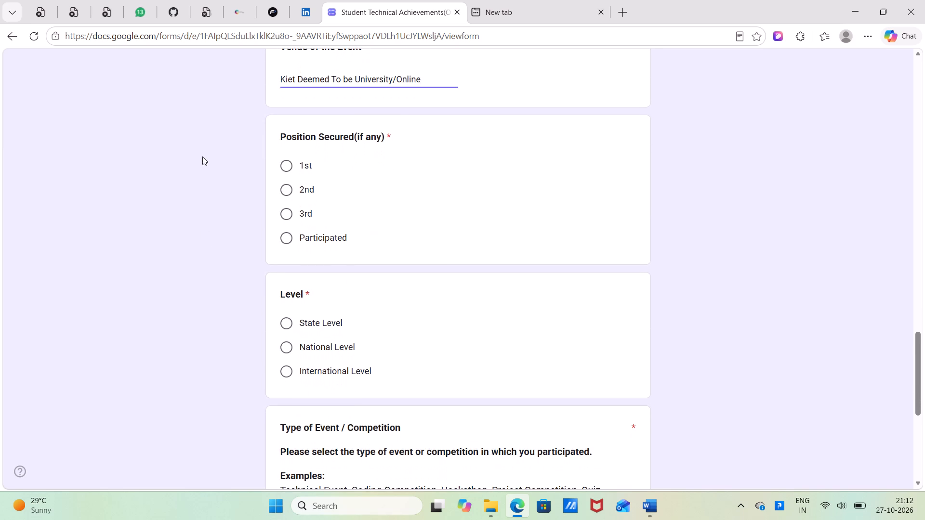
click(279, 240)
click(281, 240)
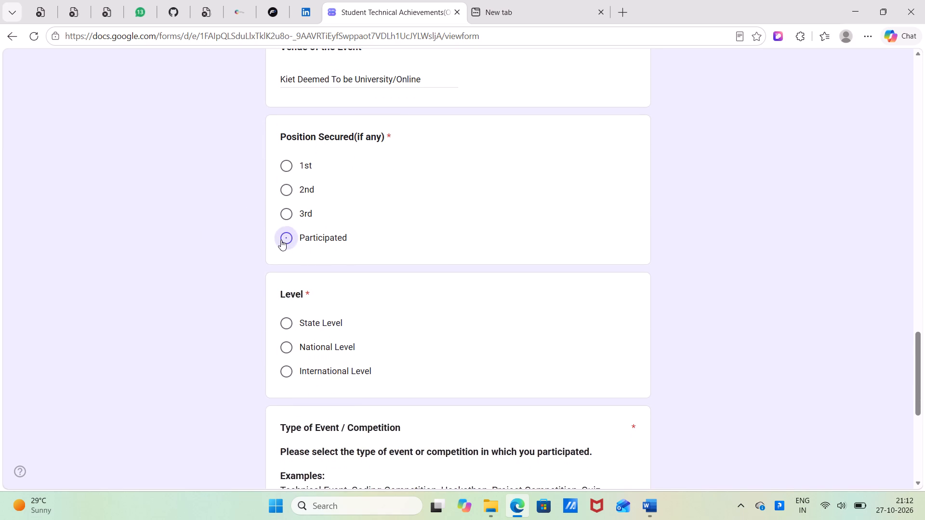
scroll(226, 265, down, 3)
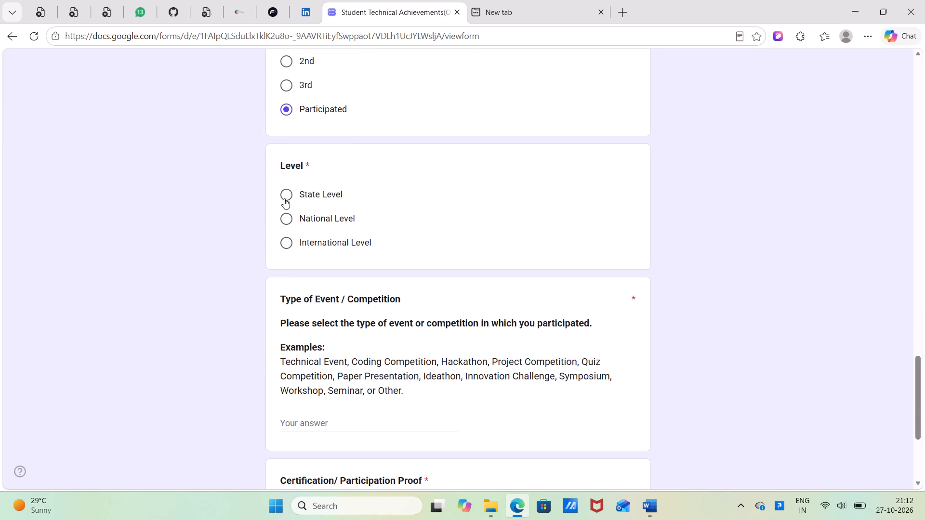
Select State Level as the level of the event.
click(287, 195)
Enter "Hackathon, Technical Event" as the type of event or competition.
scroll(197, 285, down, 1)
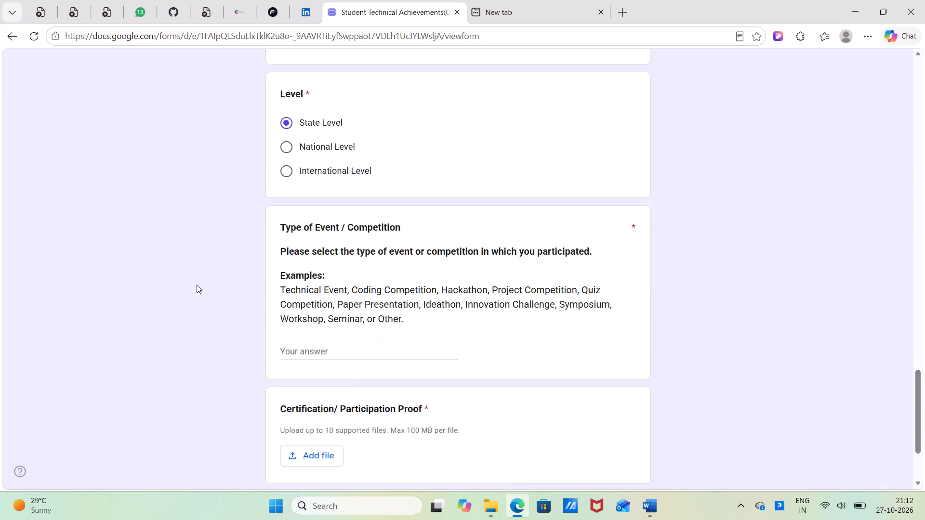
scroll(197, 285, down, 3)
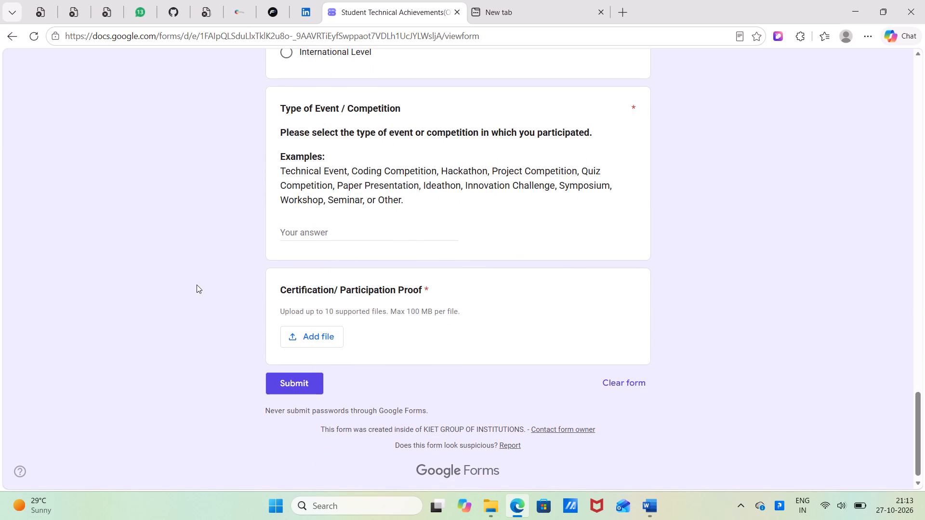
click(291, 234)
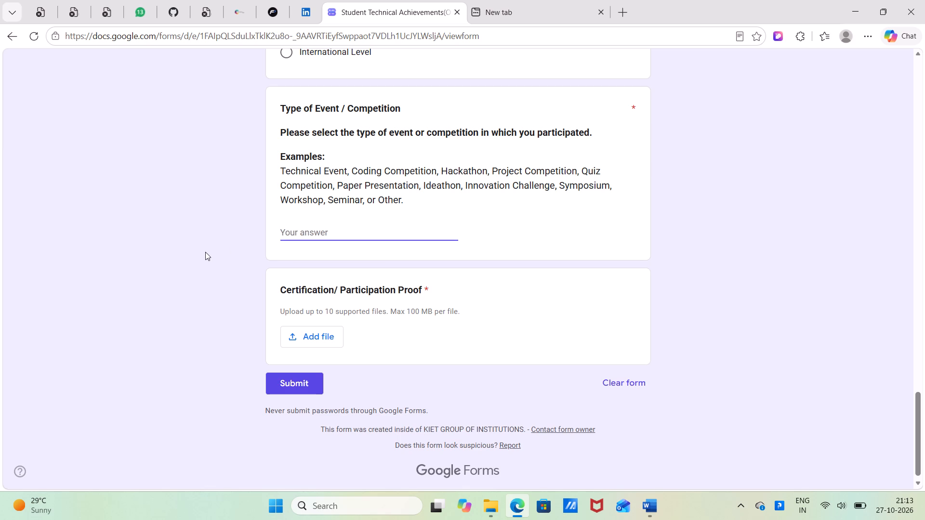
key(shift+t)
key(BackSpace)
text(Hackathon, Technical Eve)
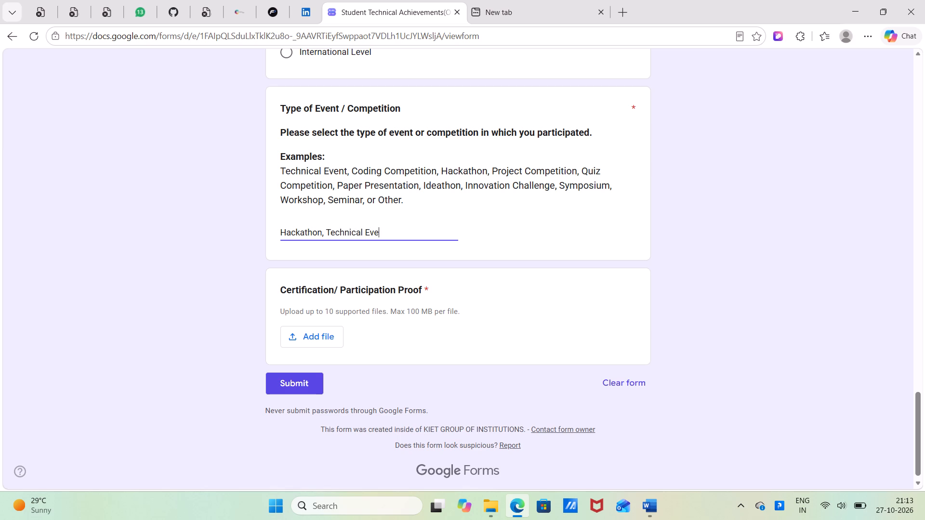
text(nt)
Open the file upload dialog for the Certification/ Participation Proof question.
scroll(205, 252, down, 1)
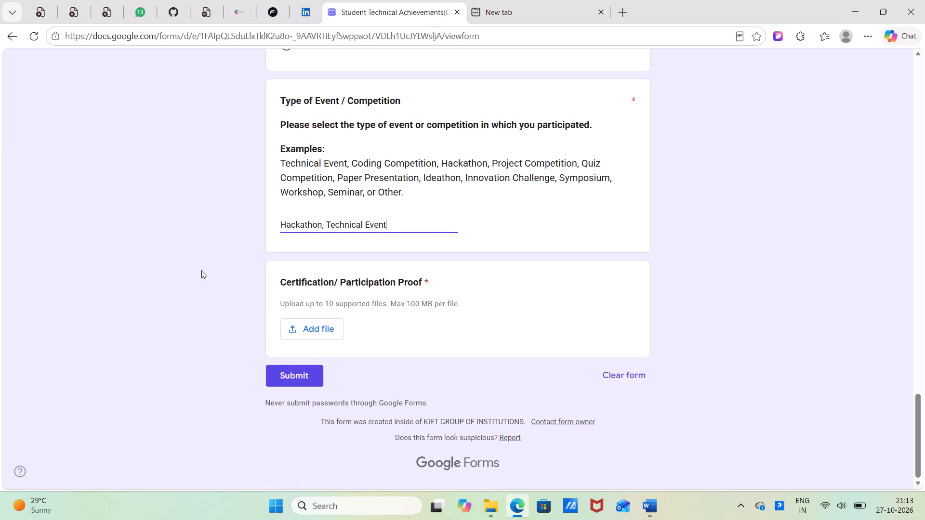